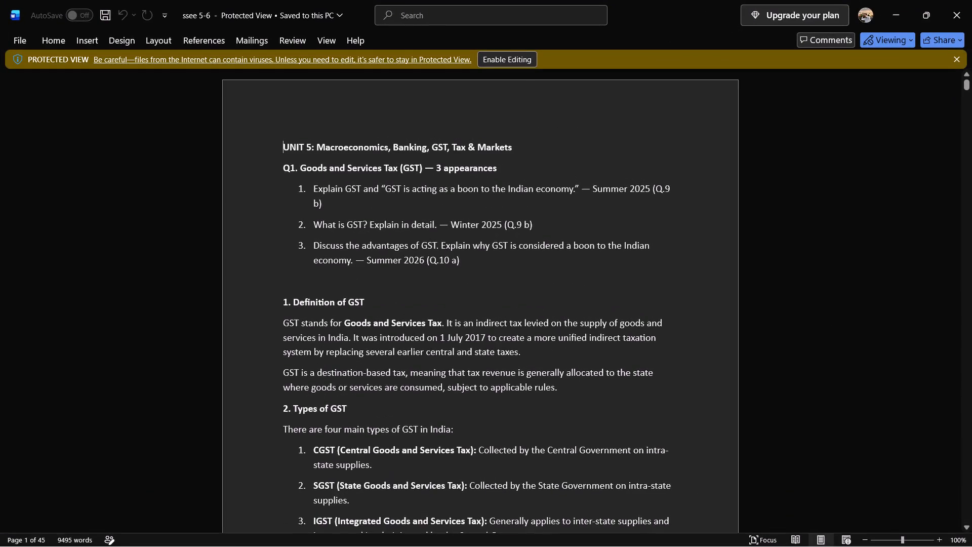
pyautogui.scroll(-2, 429, 261)
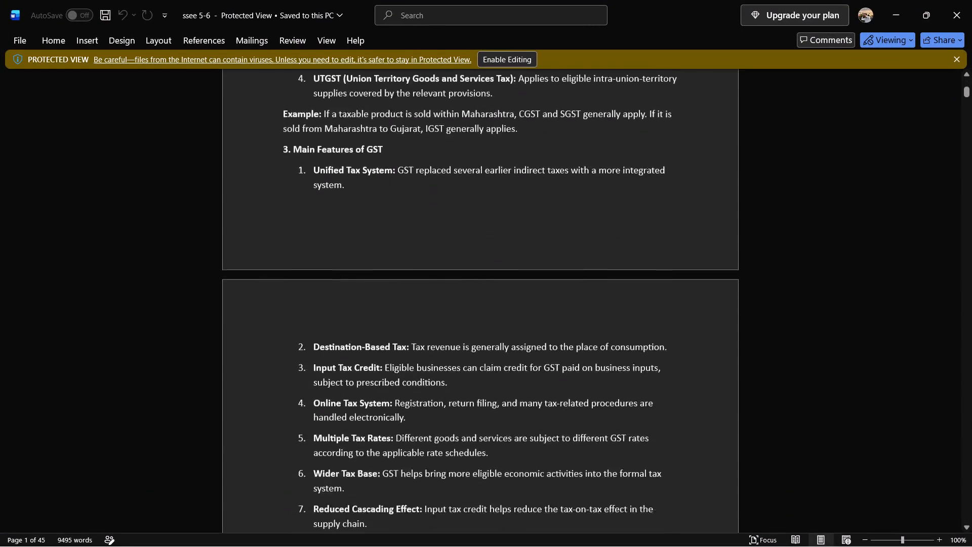
pyautogui.scroll(-4, 429, 261)
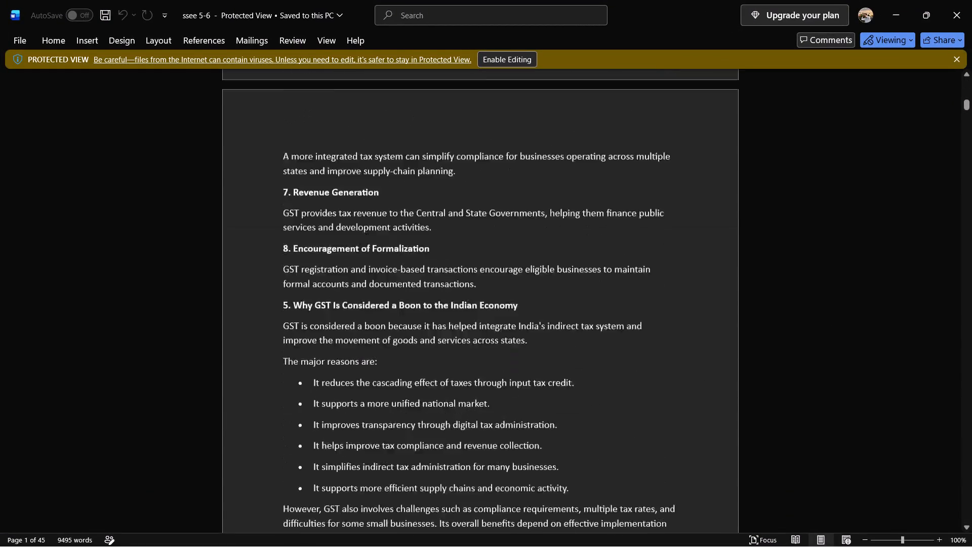
pyautogui.scroll(-4, 429, 261)
# Review the Unit 5 Q2 answer on the functions of commercial banks, from its heading through the conclusion.
pyautogui.scroll(1, 429, 261)
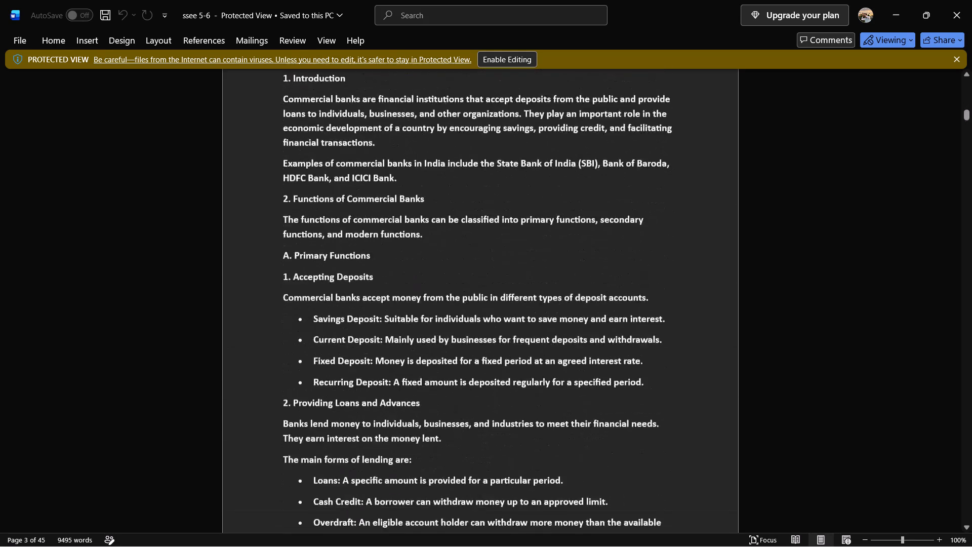
pyautogui.scroll(2, 429, 261)
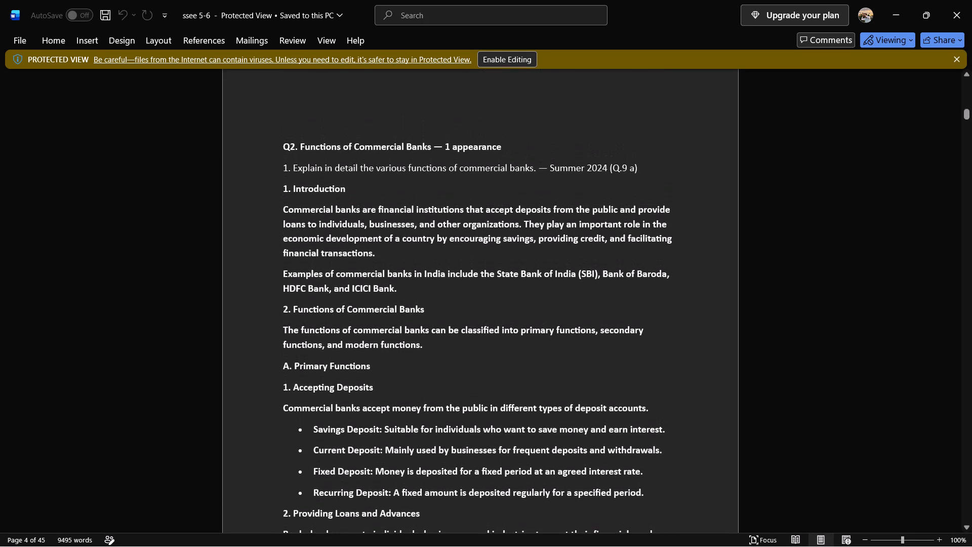
pyautogui.scroll(-3, 429, 261)
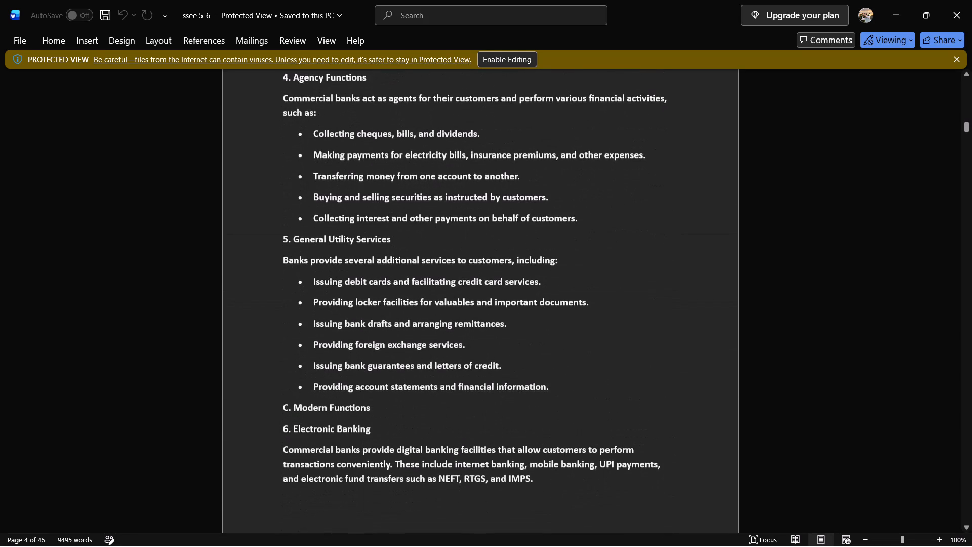
pyautogui.scroll(-3, 429, 261)
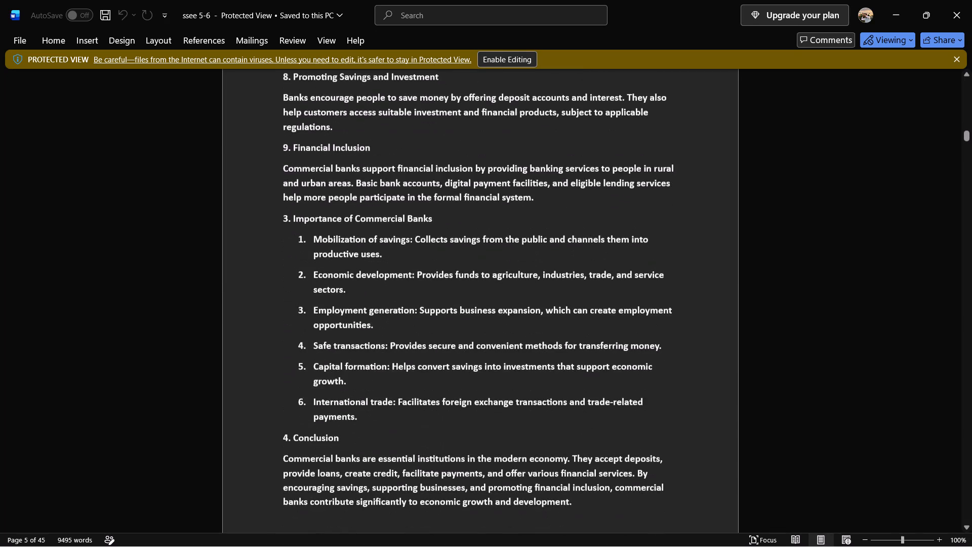
pyautogui.scroll(-2, 429, 261)
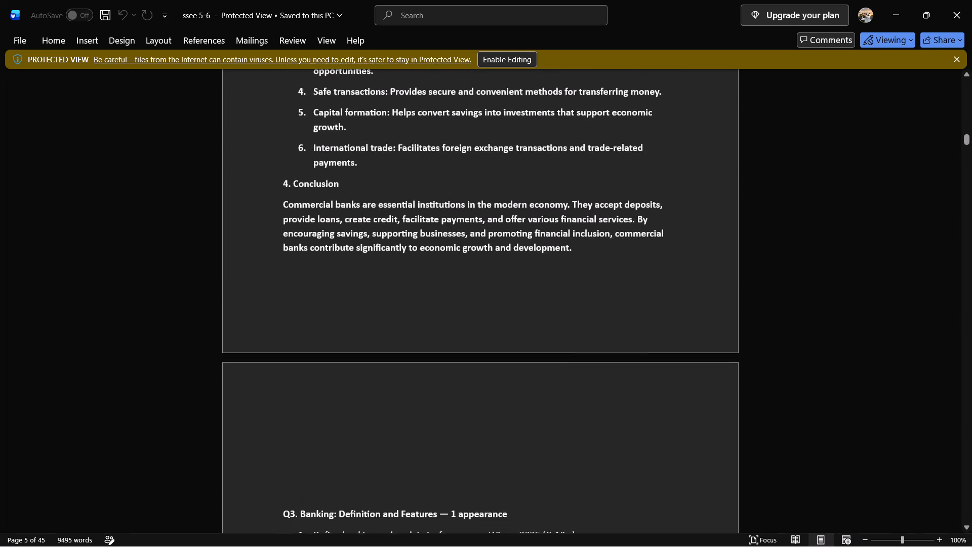
# Review the Unit 5 Q3 answer on the definition and features of banking.
pyautogui.scroll(-3, 429, 261)
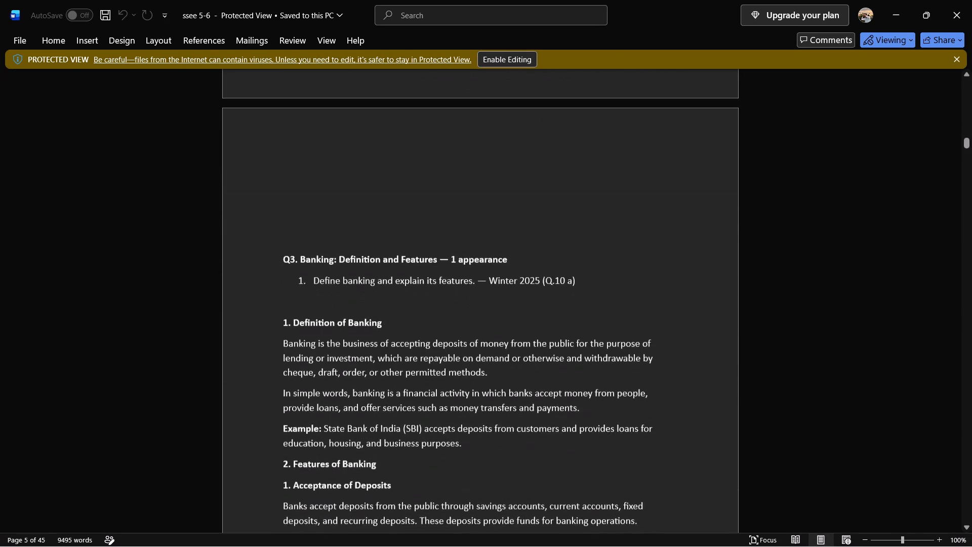
pyautogui.scroll(-4, 429, 261)
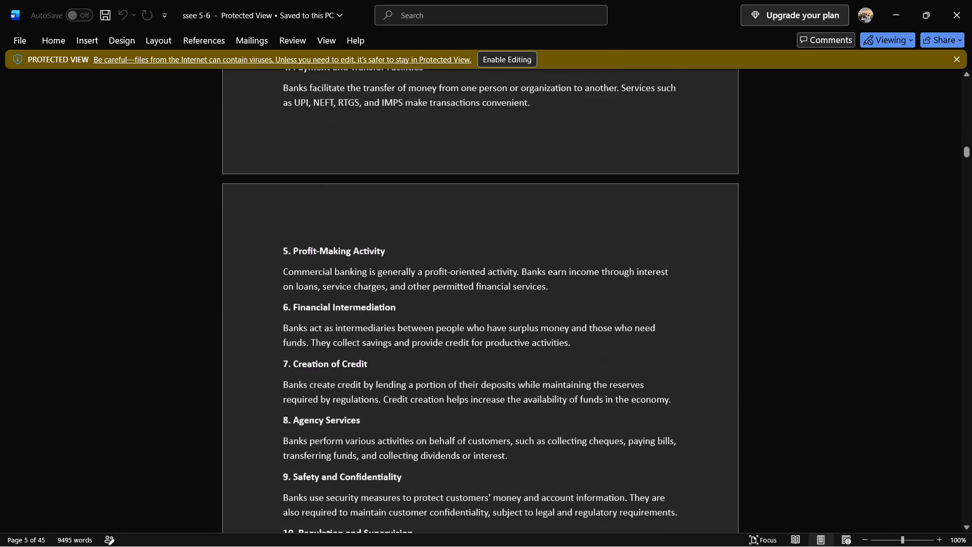
pyautogui.scroll(-4, 429, 261)
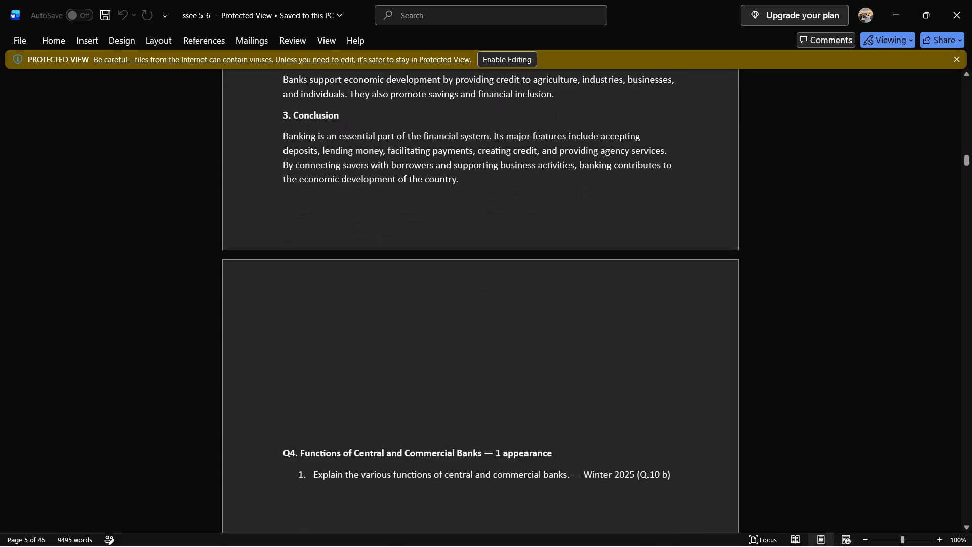
# Review the Unit 5 Q4 answer on central and commercial bank functions, including the comparison table and conclusion.
pyautogui.scroll(-4, 429, 261)
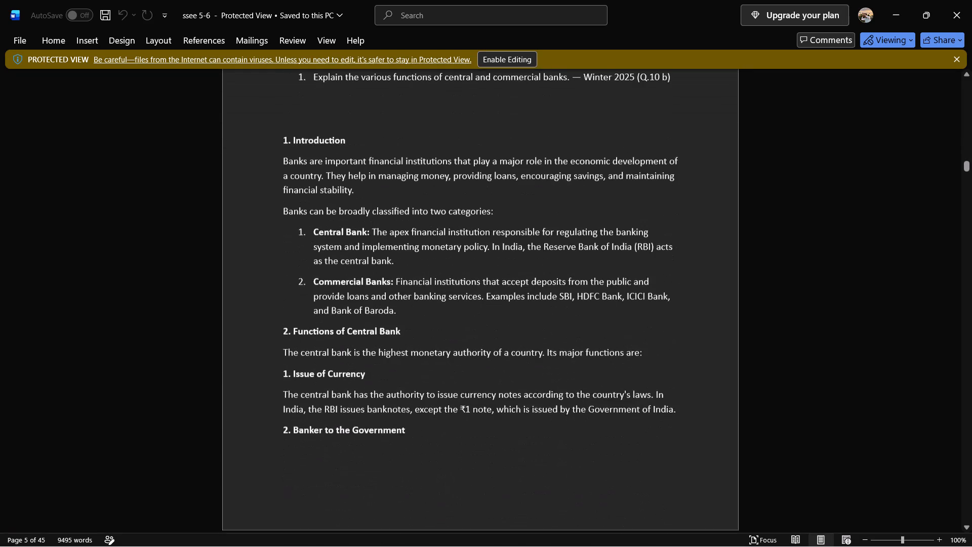
pyautogui.scroll(-3, 429, 261)
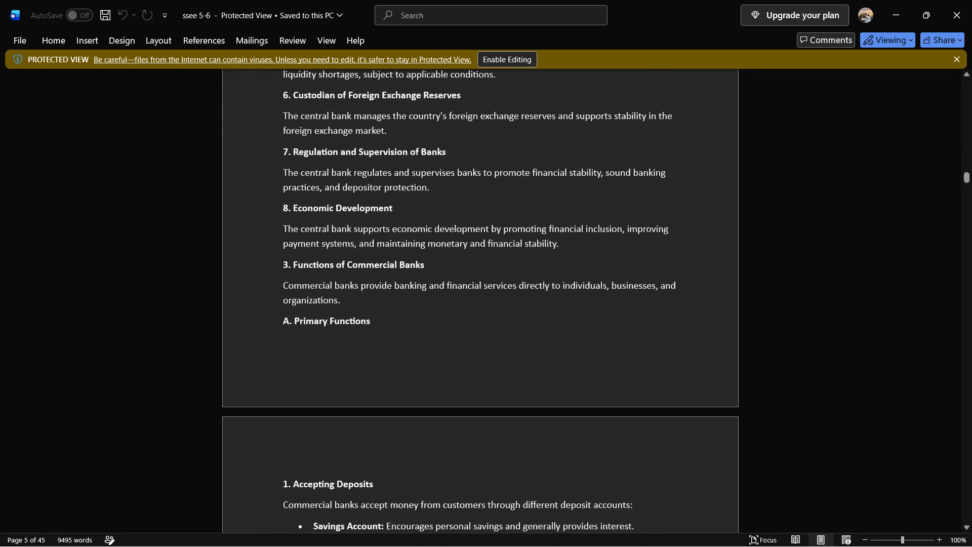
pyautogui.scroll(-3, 429, 261)
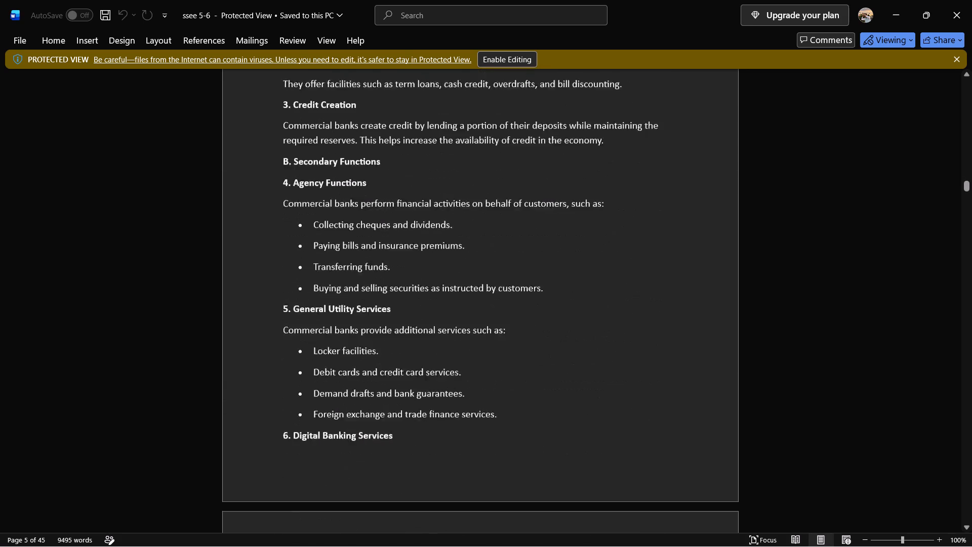
pyautogui.scroll(-2, 429, 261)
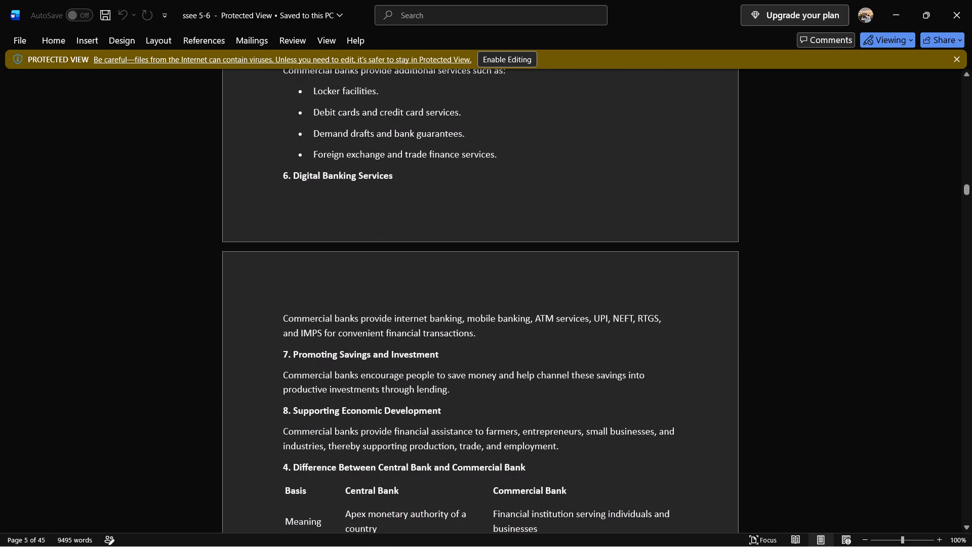
pyautogui.scroll(-4, 429, 261)
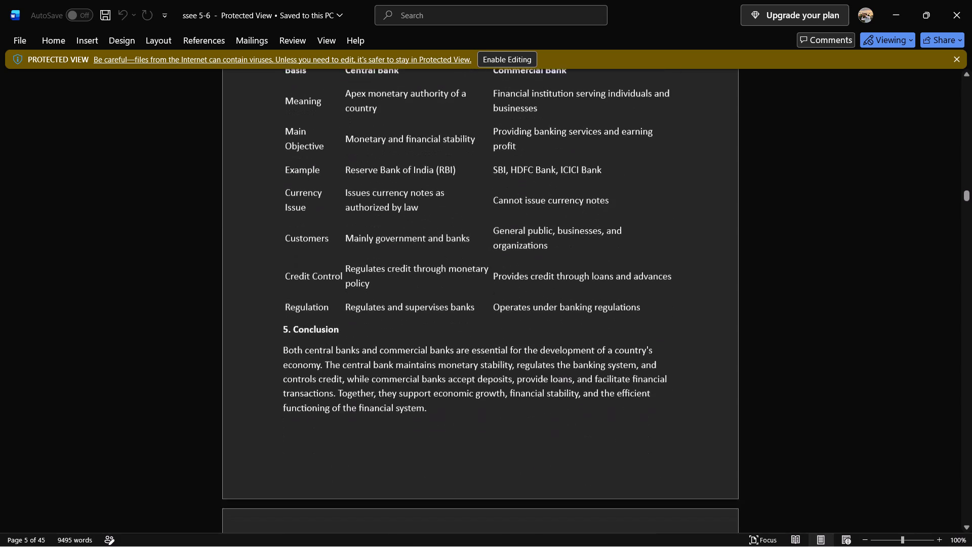
# Review the Unit 5 Q5 answer differentiating between direct and indirect taxes.
pyautogui.scroll(-2, 429, 261)
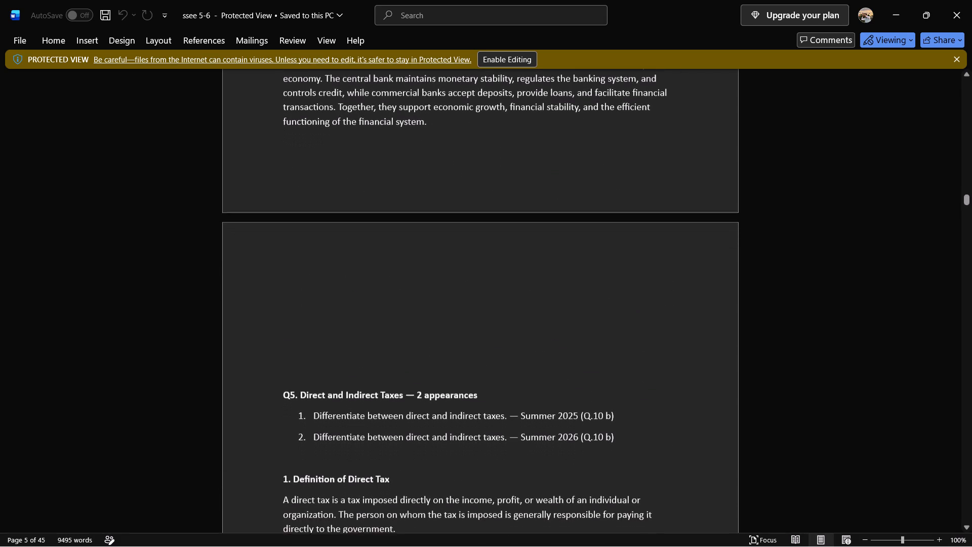
pyautogui.scroll(-3, 429, 261)
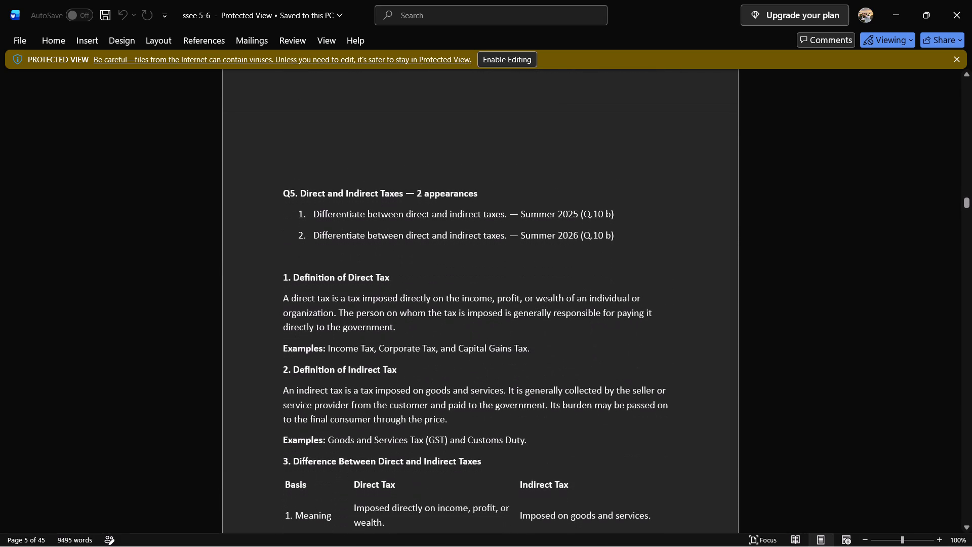
pyautogui.scroll(-3, 429, 261)
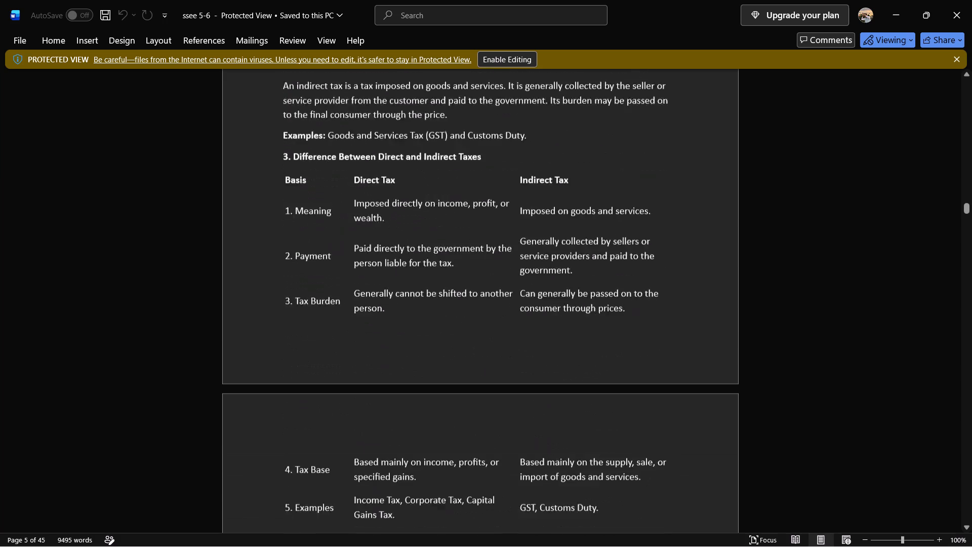
pyautogui.scroll(-2, 429, 261)
# Review the Unit 5 answer on the different forms of market, from perfect competition through the conclusion.
pyautogui.scroll(-1, 429, 261)
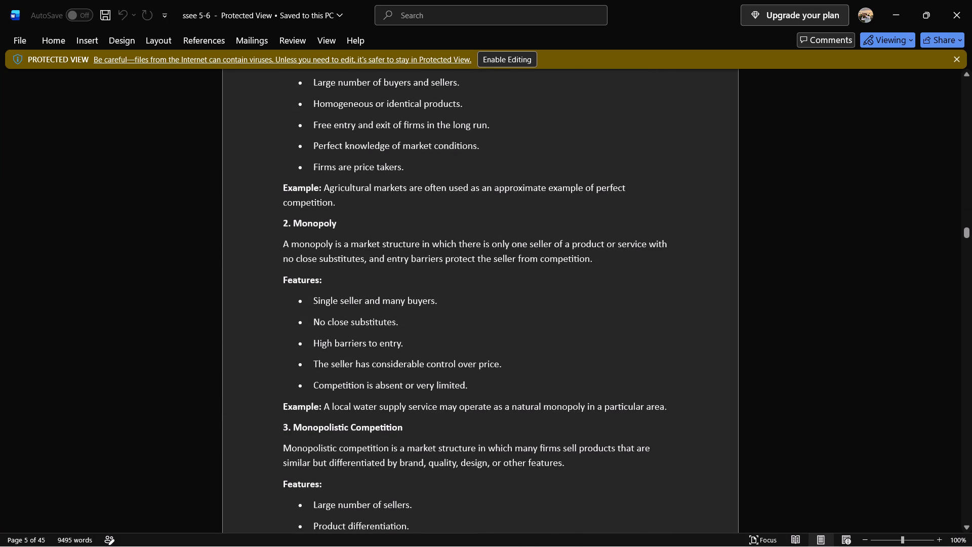
pyautogui.scroll(3, 429, 261)
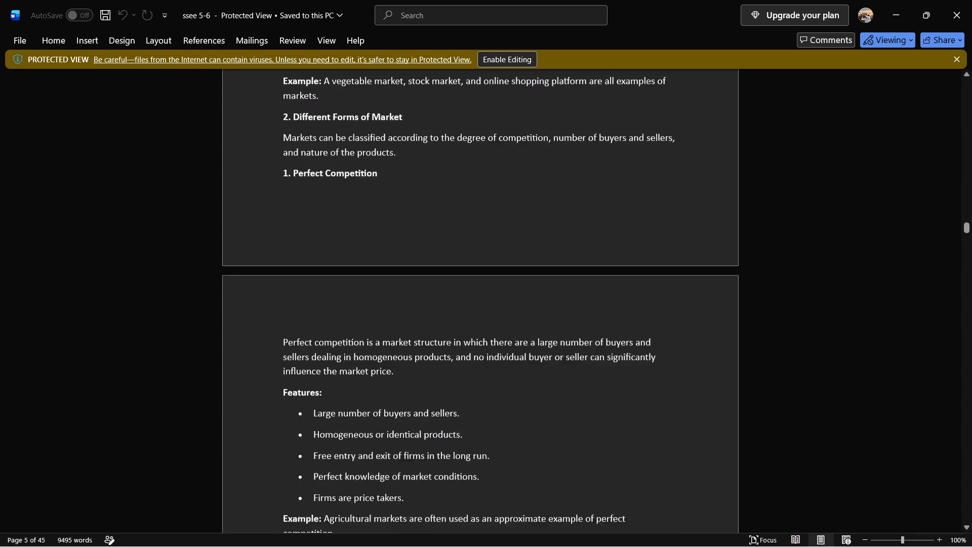
pyautogui.scroll(-1, 429, 261)
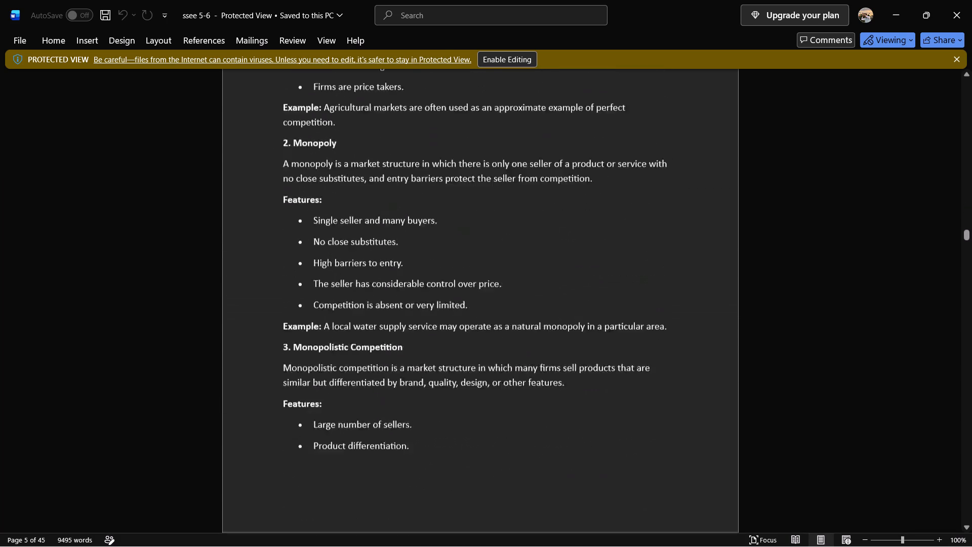
pyautogui.scroll(-4, 429, 261)
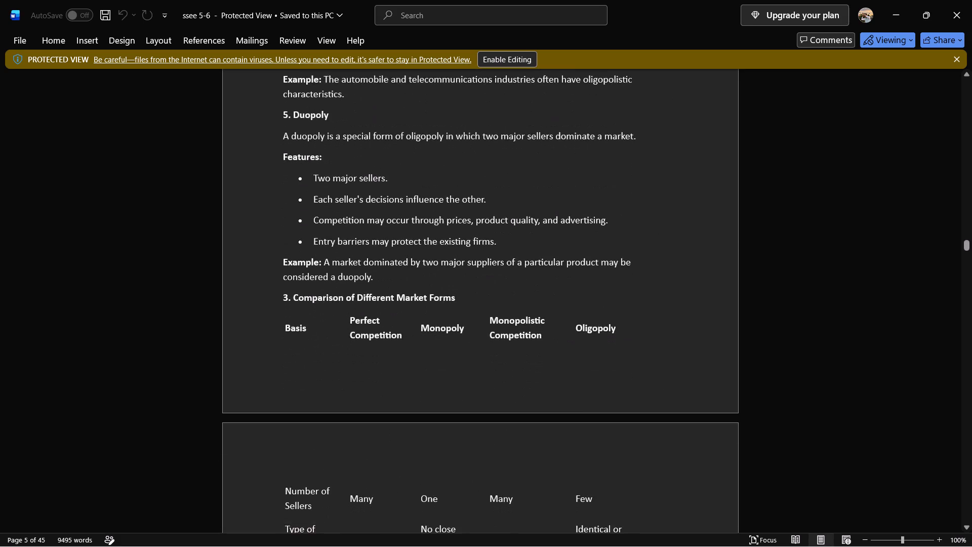
pyautogui.scroll(-4, 429, 261)
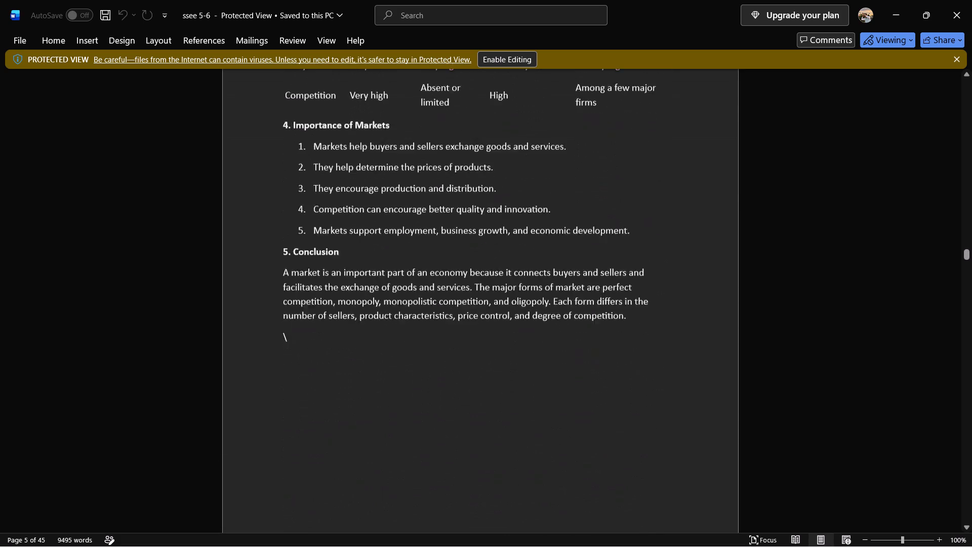
# Review the Unit 5 Q7 answer on monopoly and its characteristics.
pyautogui.scroll(-3, 429, 261)
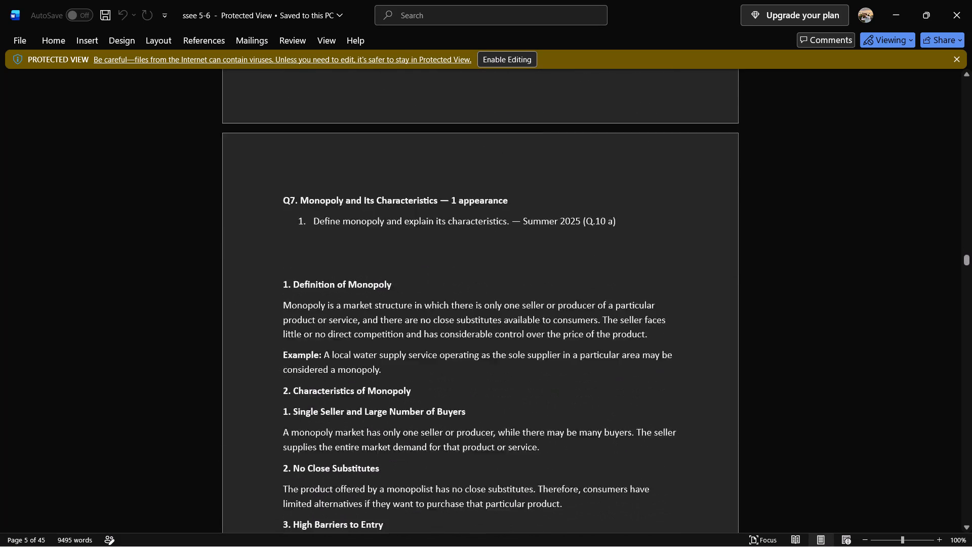
pyautogui.scroll(-3, 429, 261)
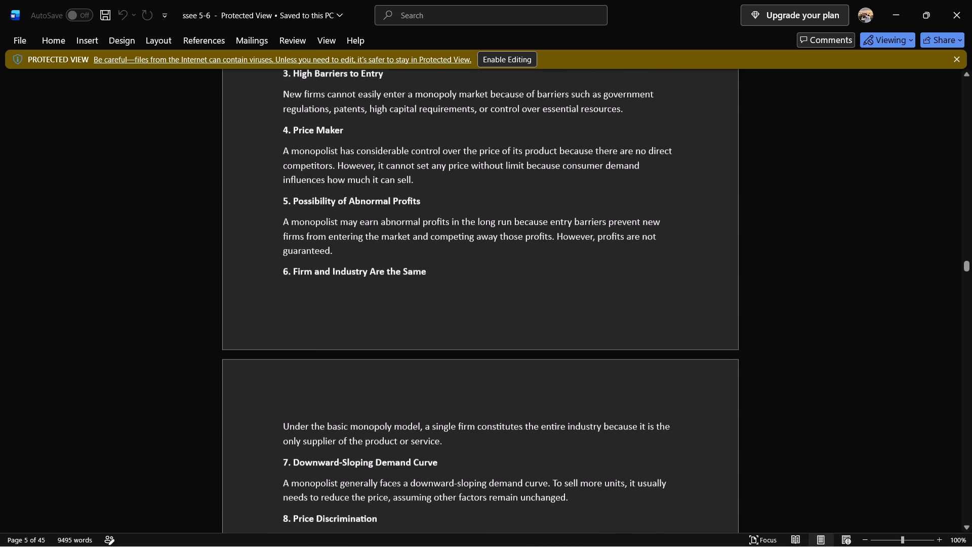
pyautogui.scroll(-2, 429, 261)
# Review the Unit 5 Q8 answer differentiating between proprietorship and partnership.
pyautogui.scroll(-1, 429, 261)
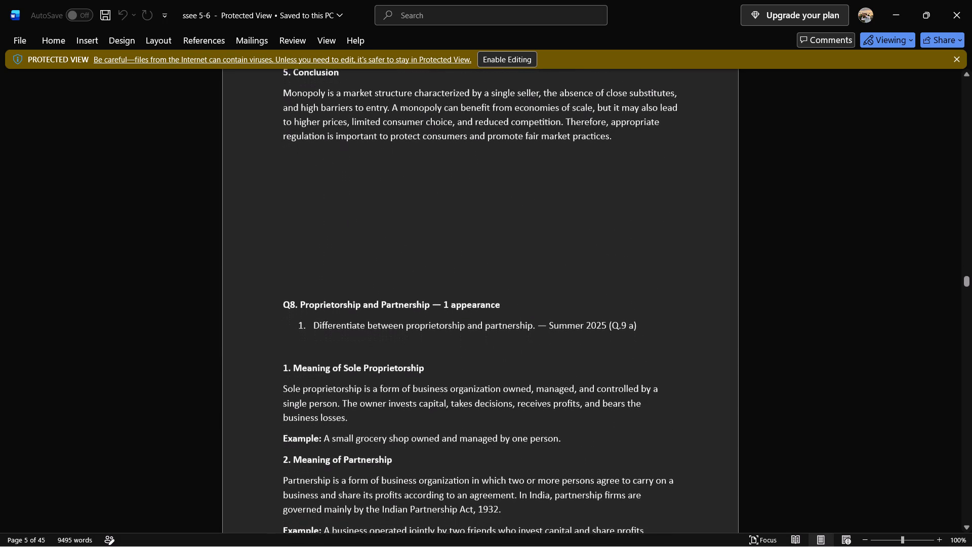
pyautogui.scroll(-3, 429, 261)
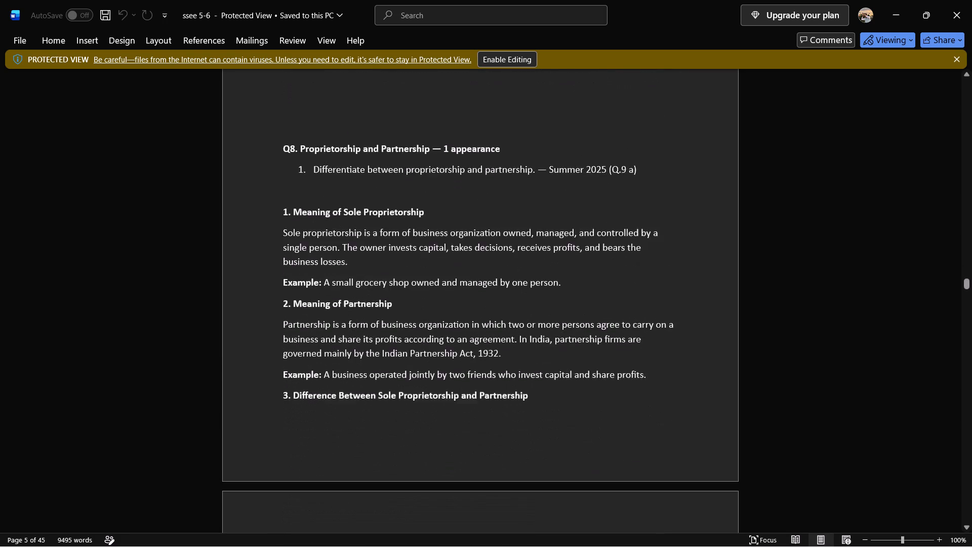
pyautogui.scroll(-5, 429, 261)
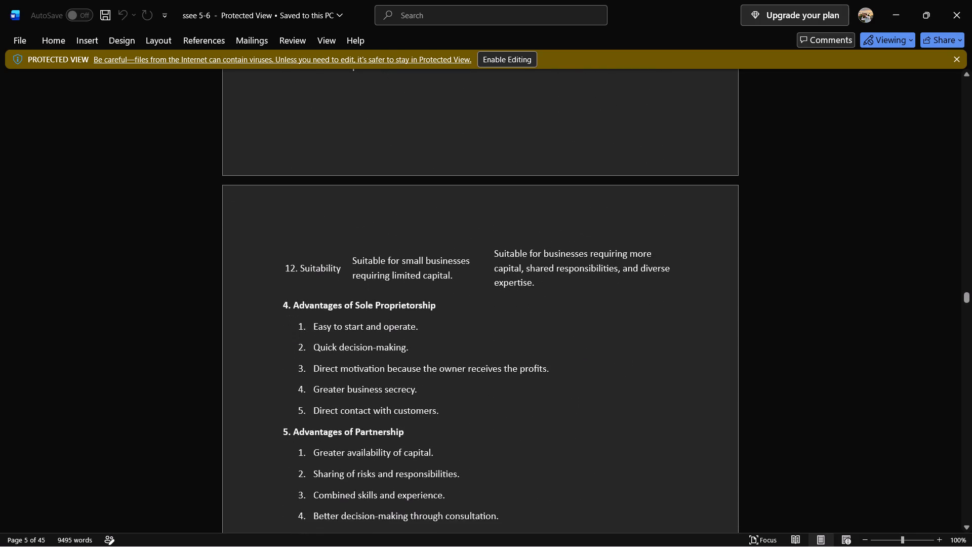
pyautogui.scroll(-1, 429, 261)
# Review the Unit 6 Q1 answer on the supply-side and demand-side vicious circles of poverty.
pyautogui.scroll(-1, 429, 261)
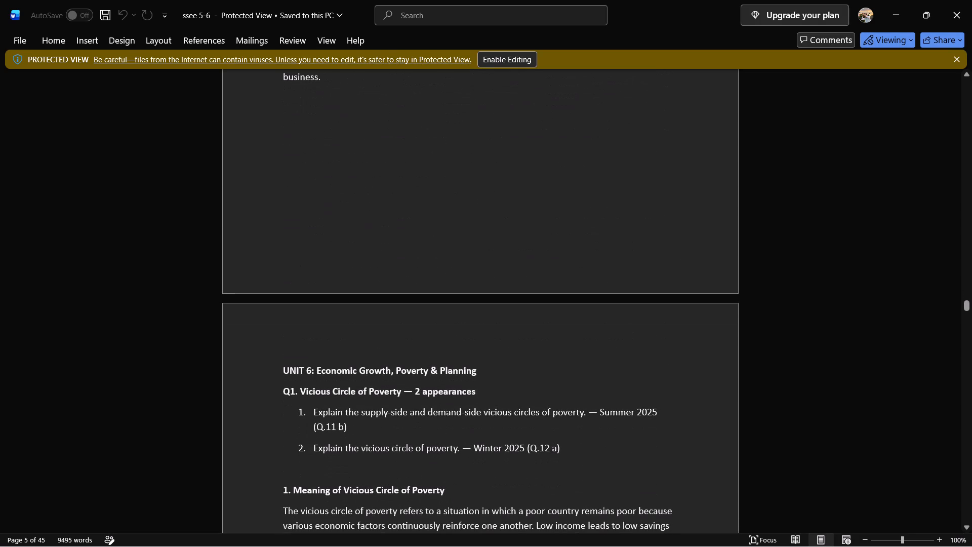
pyautogui.scroll(-2, 429, 261)
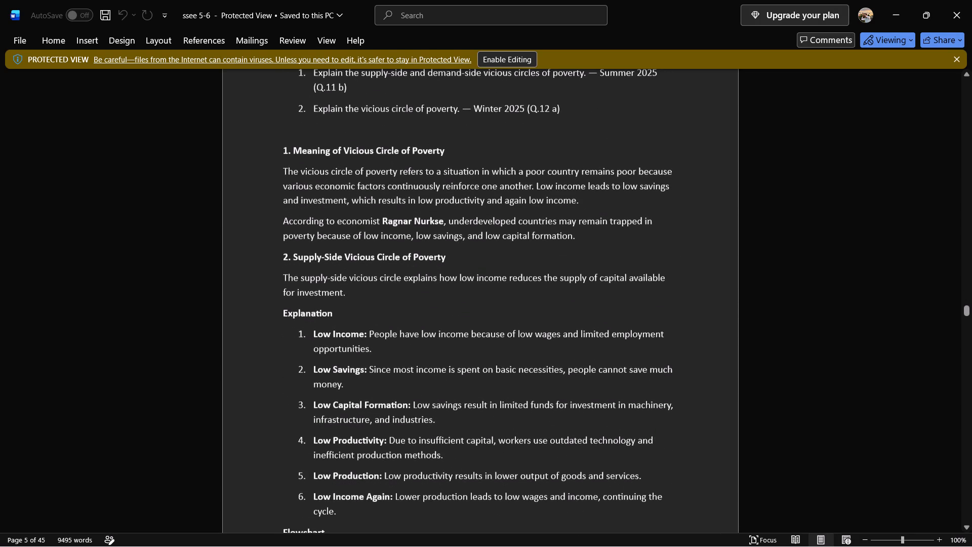
pyautogui.scroll(-3, 429, 261)
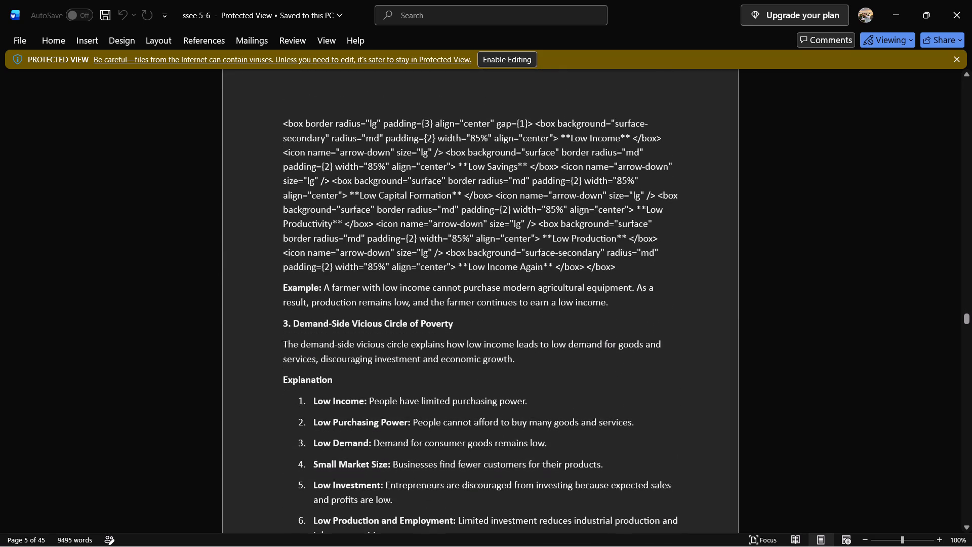
pyautogui.scroll(-2, 429, 261)
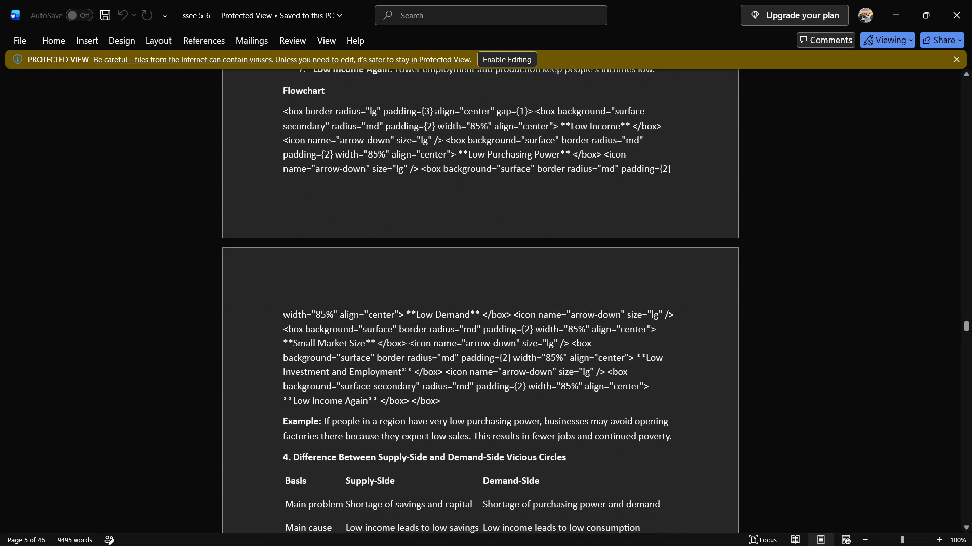
pyautogui.scroll(-2, 429, 261)
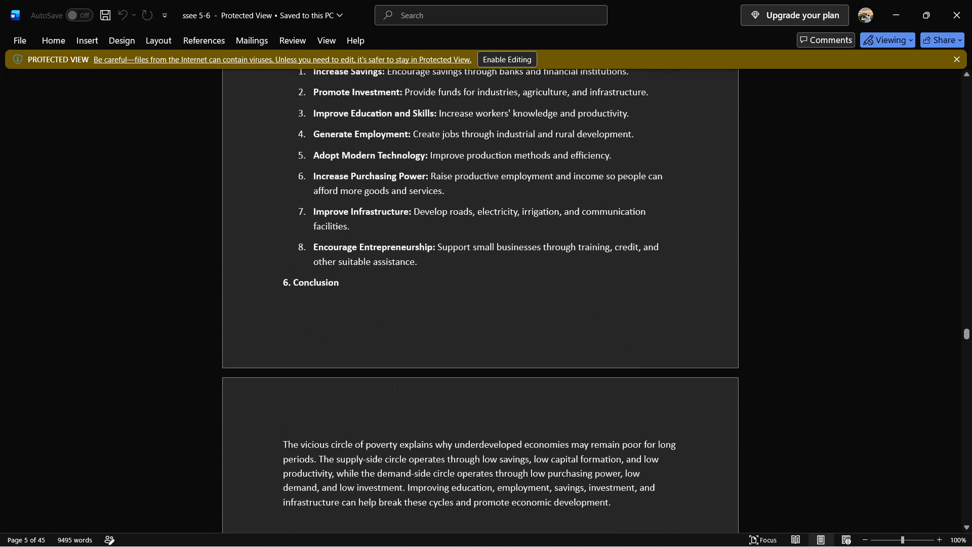
pyautogui.scroll(-2, 429, 261)
pyautogui.scroll(6, 429, 261)
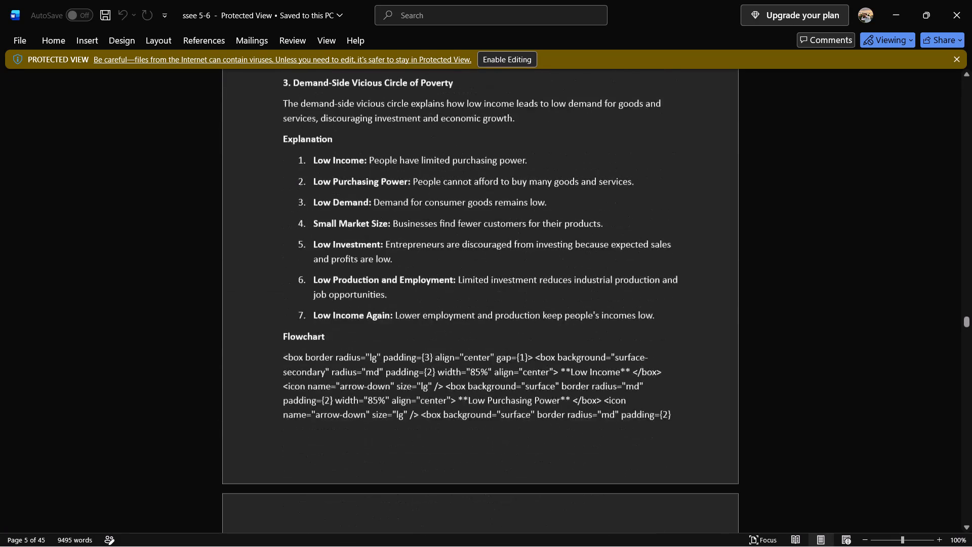
pyautogui.scroll(2, 429, 261)
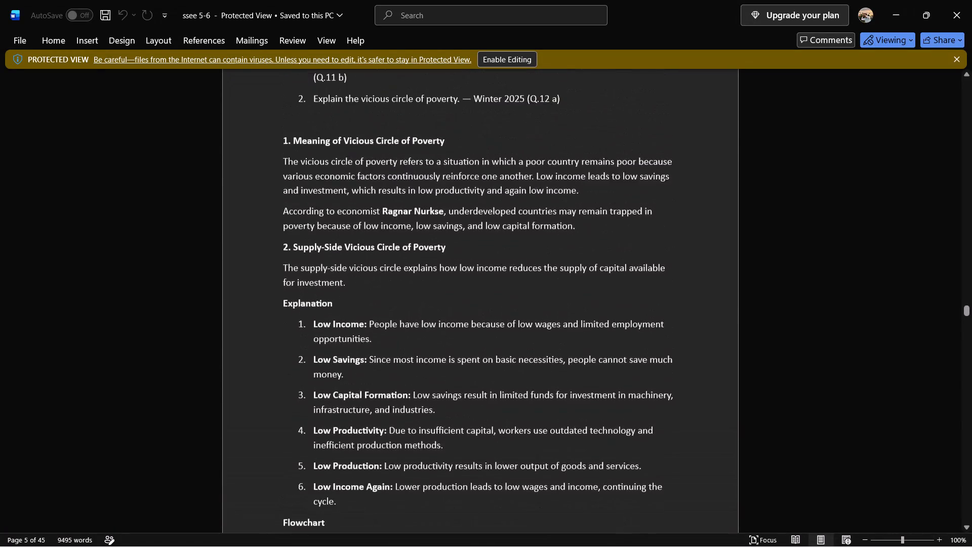
pyautogui.scroll(1, 429, 261)
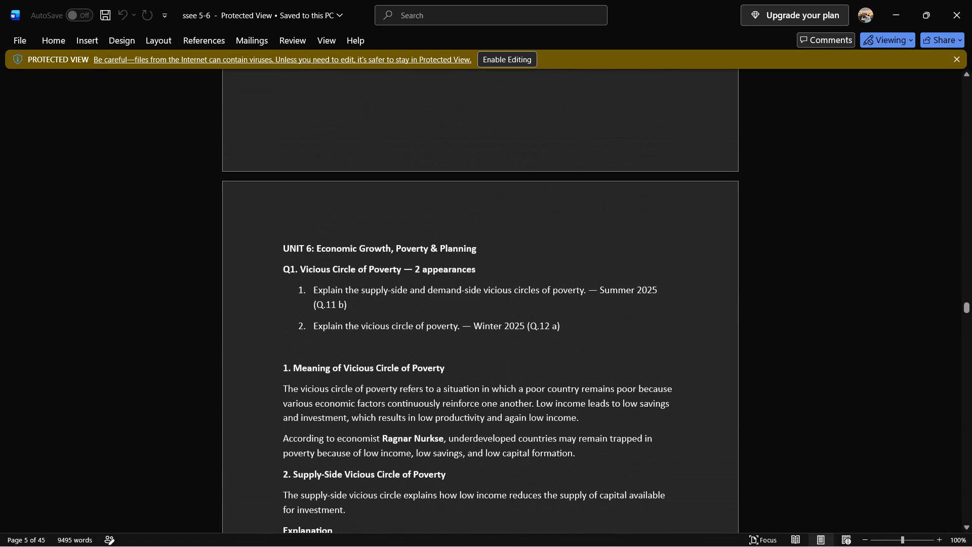
# Look back over the Unit 5 answers, from proprietorship and partnership to the Q1 Goods and Services Tax question.
pyautogui.scroll(10, 429, 261)
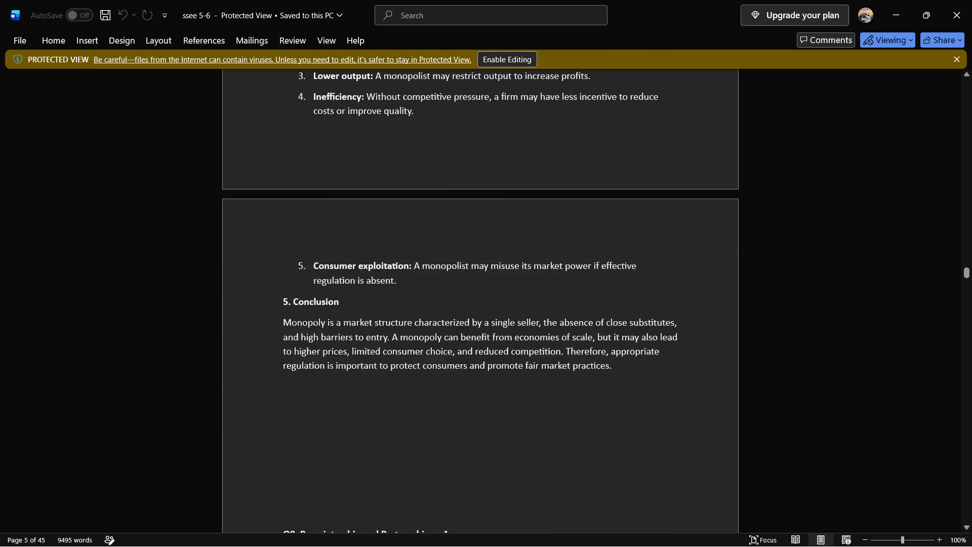
pyautogui.scroll(3, 429, 261)
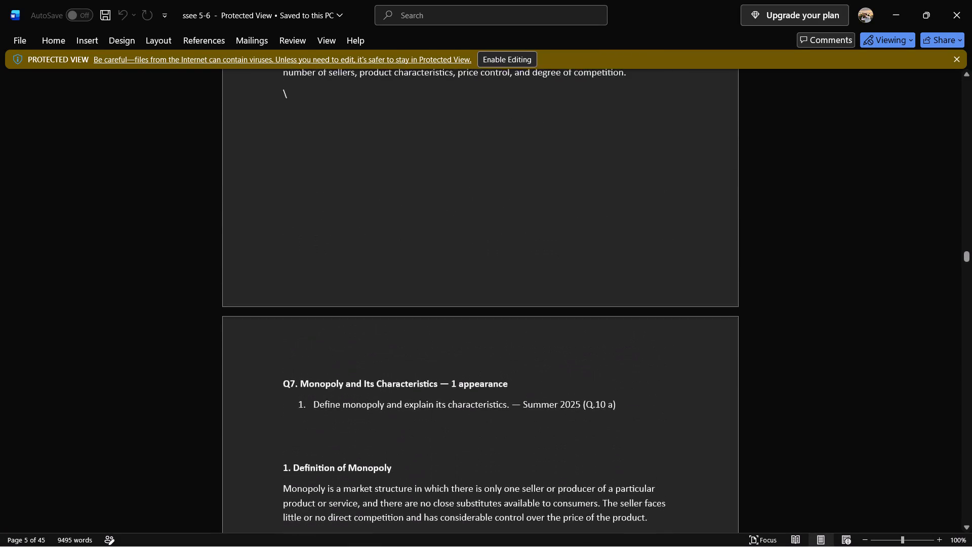
pyautogui.scroll(5, 429, 261)
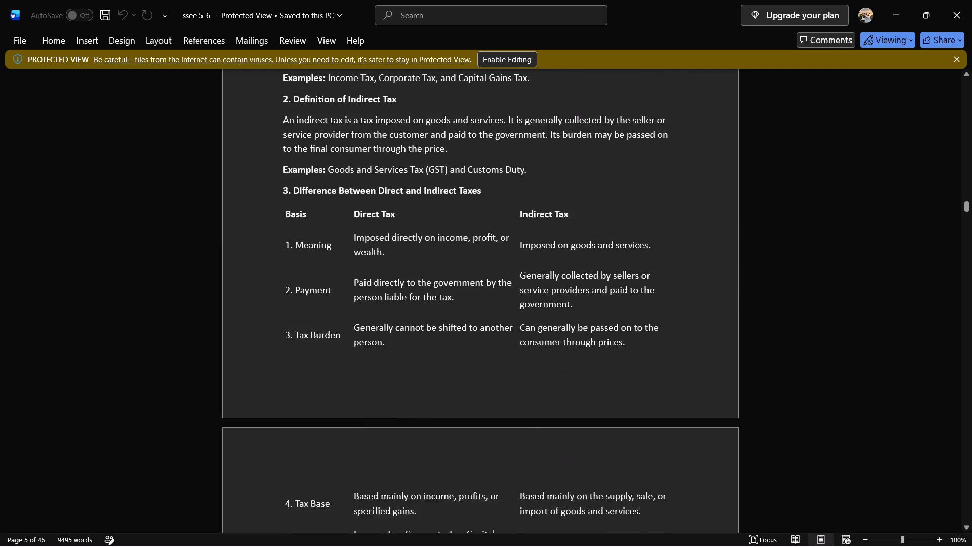
pyautogui.scroll(12, 429, 261)
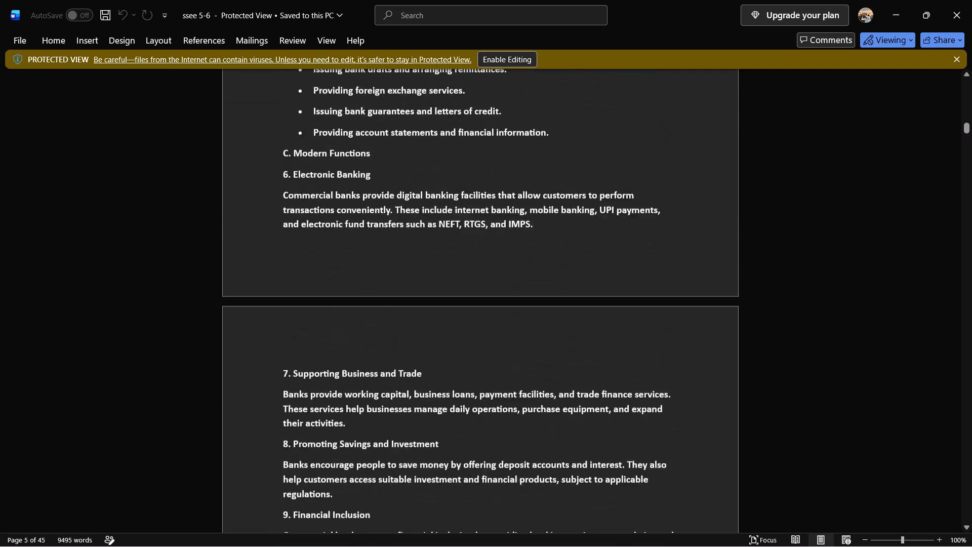
pyautogui.scroll(11, 429, 261)
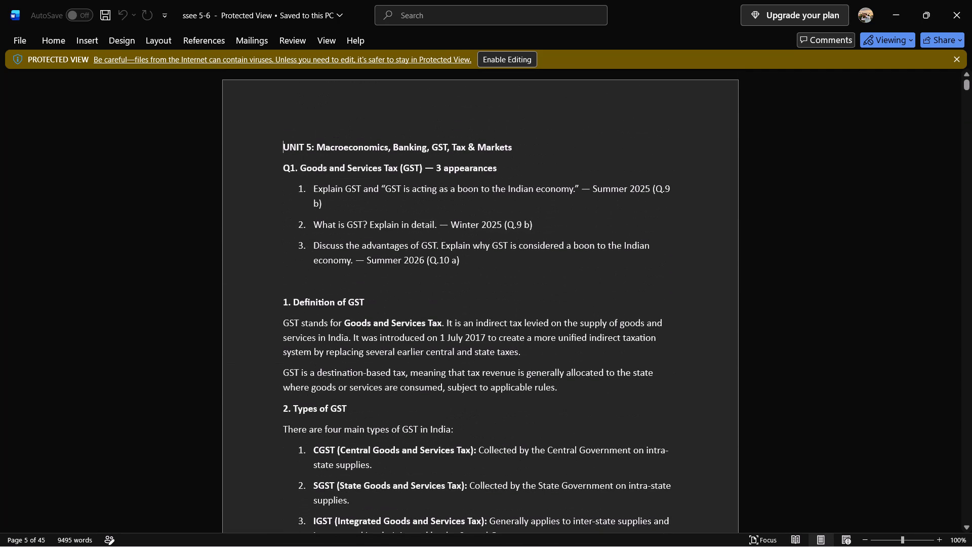
# Switch to Microsoft Edge and check questions 8 to 12 in the Social Science & Engineering Economics exam paper.
pyautogui.click(541, 82)
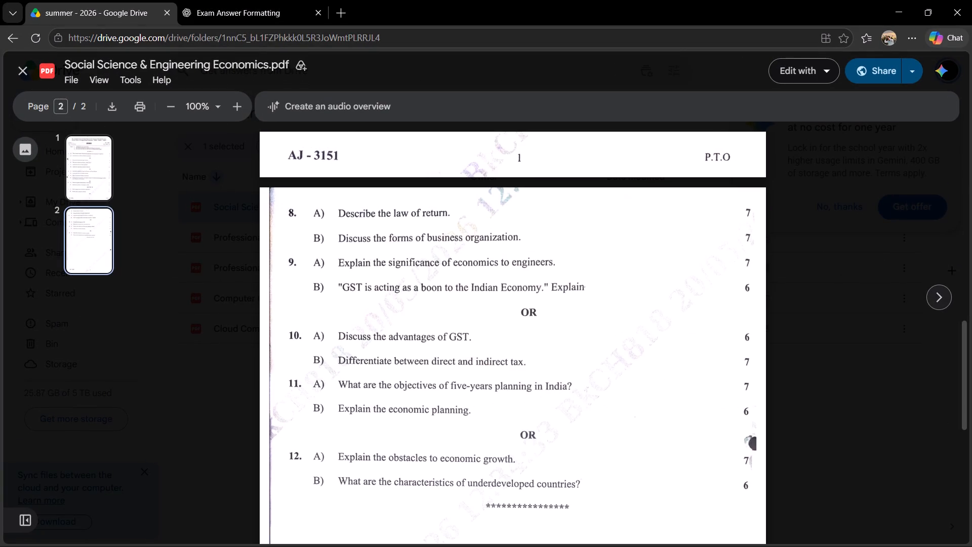
pyautogui.scroll(-1, 391, 295)
pyautogui.click(469, 160)
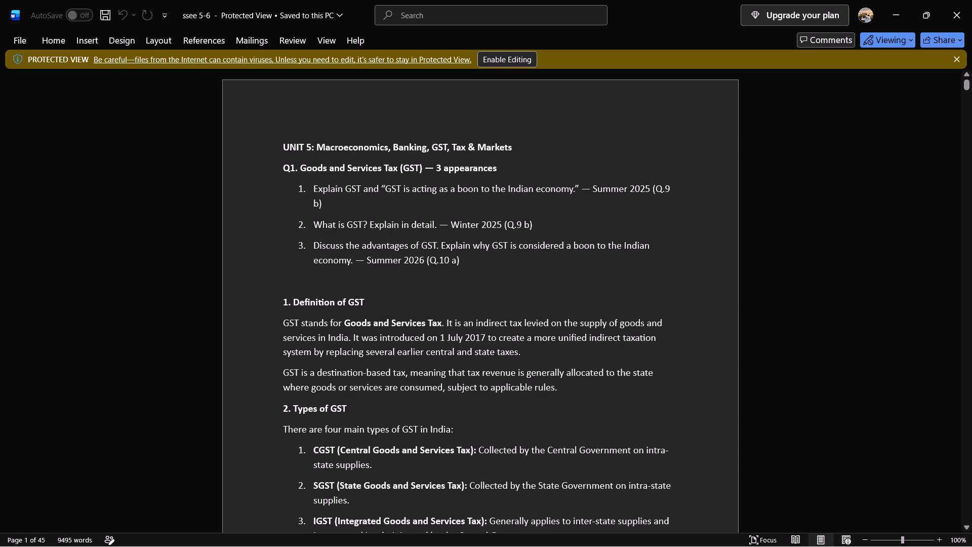
pyautogui.moveTo(281, 160); pyautogui.dragTo(328, 242)
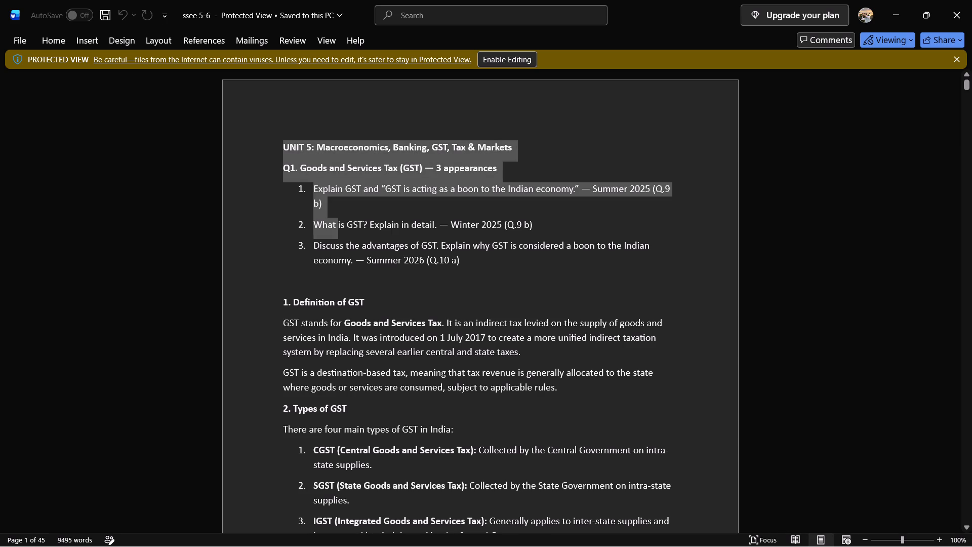
pyautogui.moveTo(328, 242); pyautogui.dragTo(307, 546)
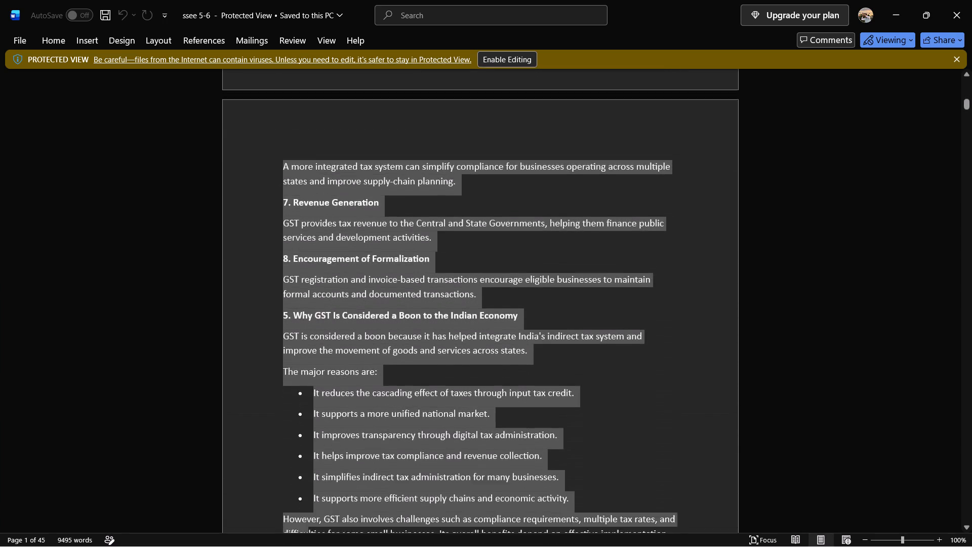
pyautogui.moveTo(307, 546); pyautogui.dragTo(376, 347)
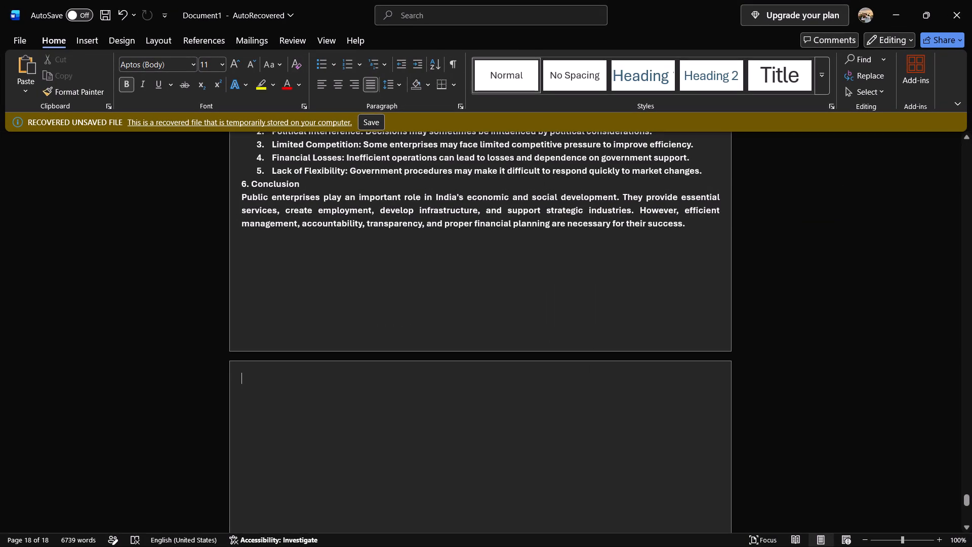
pyautogui.hotkey('ctrl', 'v')
# Add the heading line "Unit 5" directly above the GST question in Document1.
pyautogui.scroll(3, 452, 384)
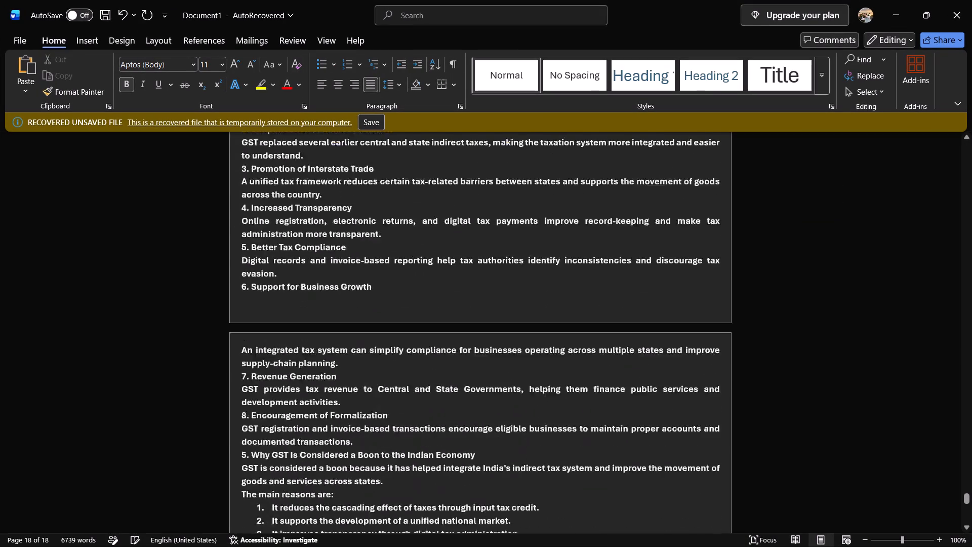
pyautogui.scroll(4, 452, 384)
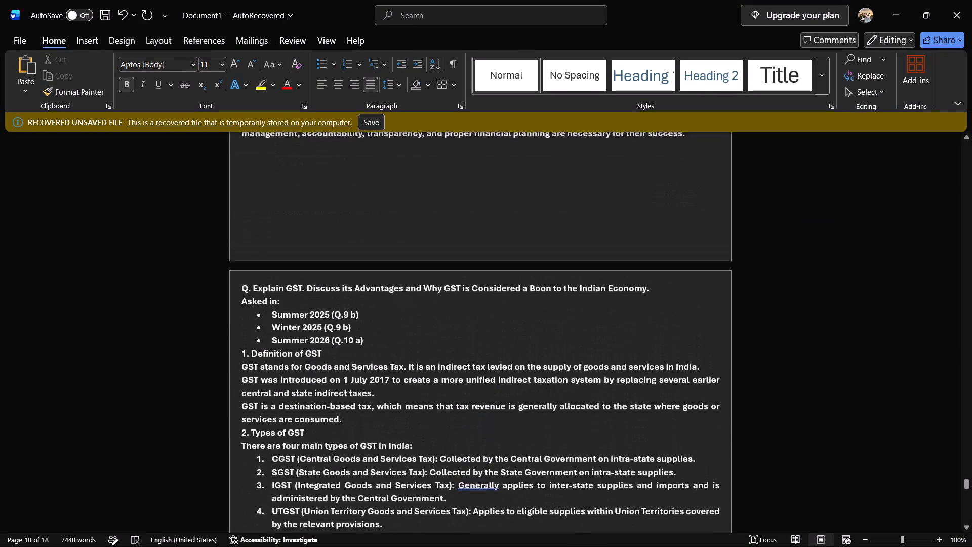
pyautogui.scroll(1, 452, 384)
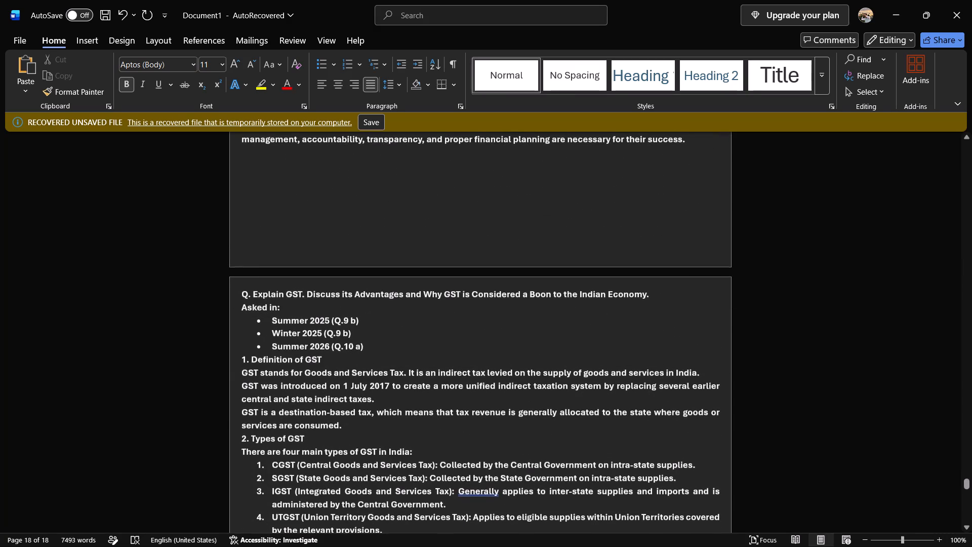
pyautogui.click(239, 293)
pyautogui.write('unit')
pyautogui.press('space')
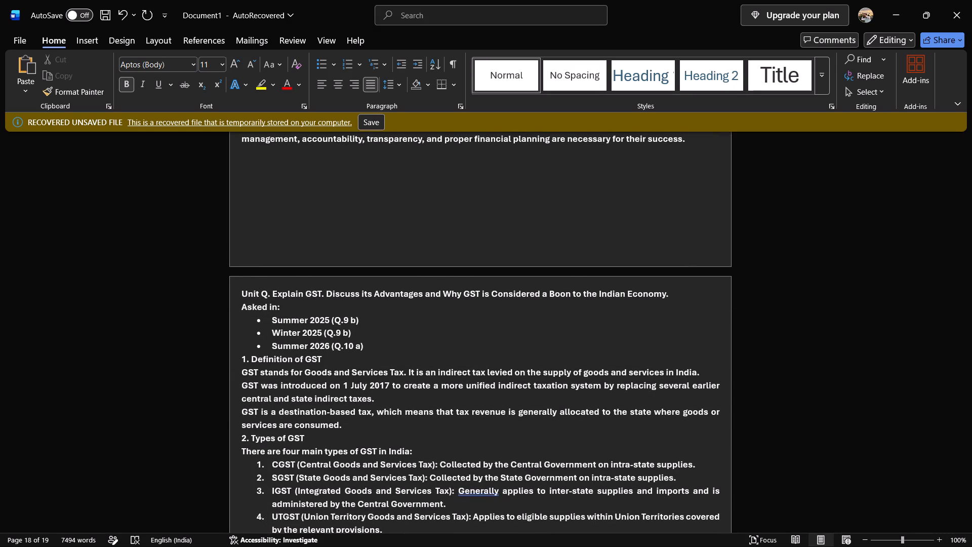
pyautogui.press('5')
pyautogui.press('Return')
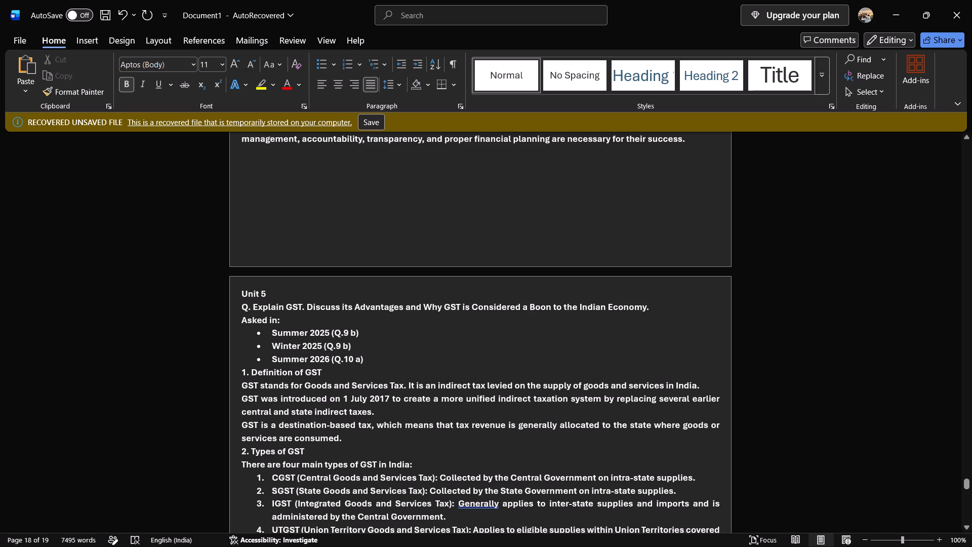
# Enlarge the "Unit 5" heading text to font size 16.
pyautogui.moveTo(279, 289); pyautogui.dragTo(240, 295)
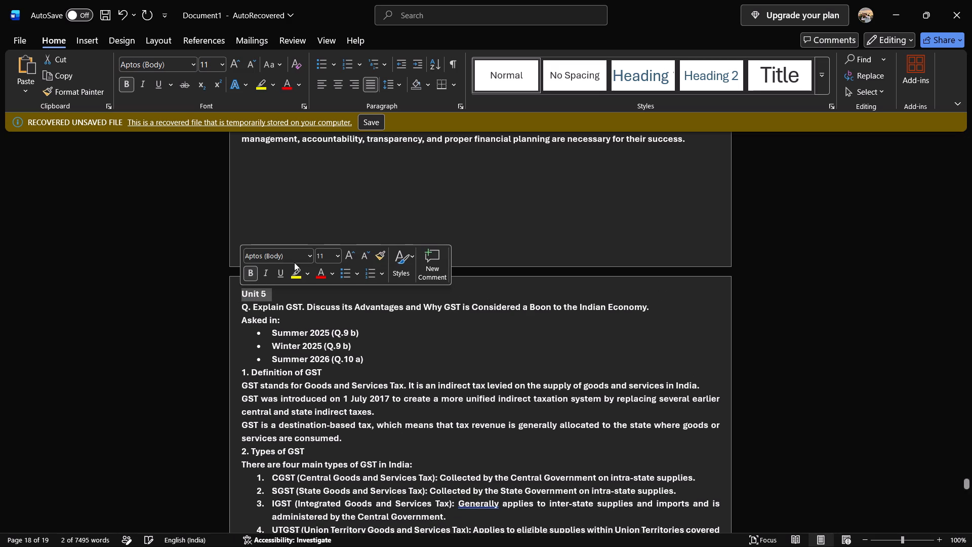
pyautogui.tripleClick(353, 249)
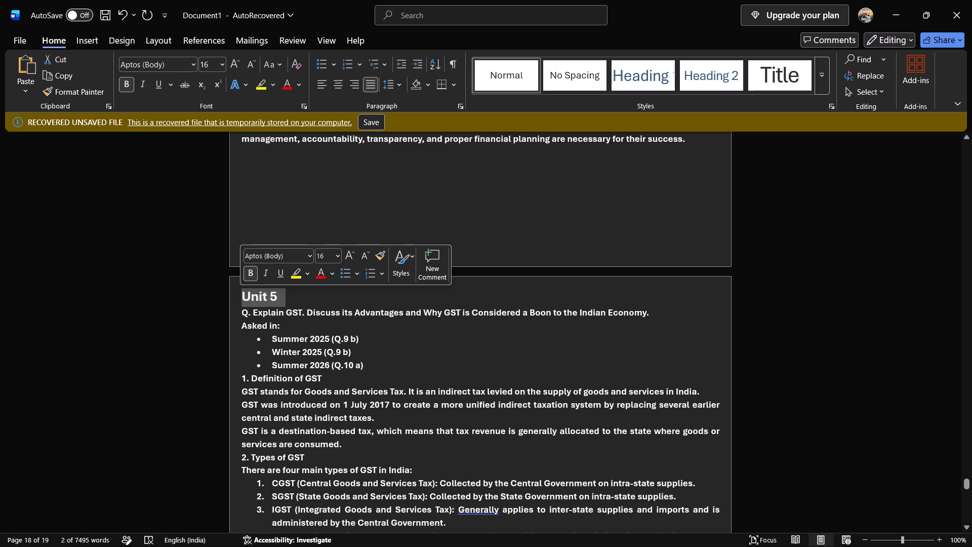
# Delete the Summer 2025 to Summer 2026 exam entries together with the "1. Definition of GST" heading under the GST question.
pyautogui.moveTo(334, 378); pyautogui.dragTo(254, 354)
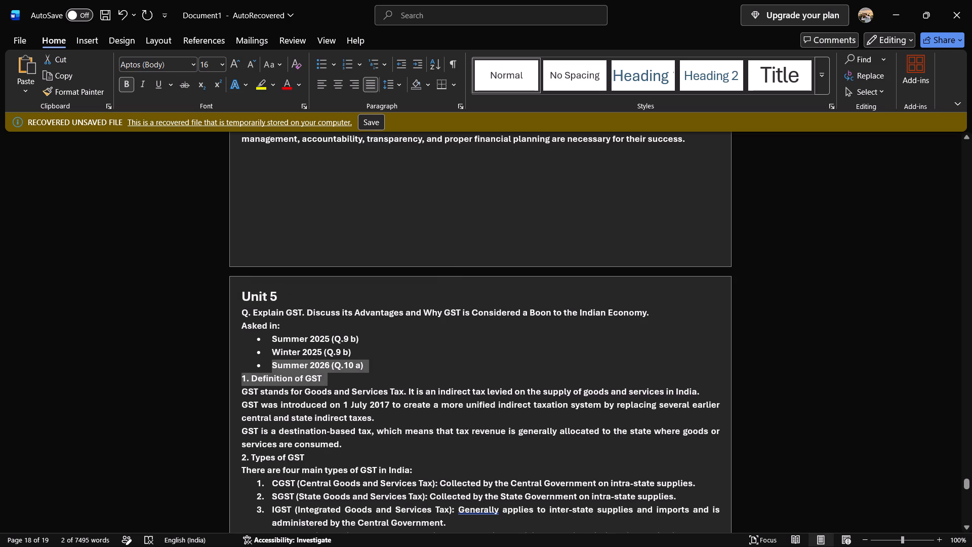
pyautogui.moveTo(254, 354); pyautogui.dragTo(236, 340)
pyautogui.press('BackSpace')
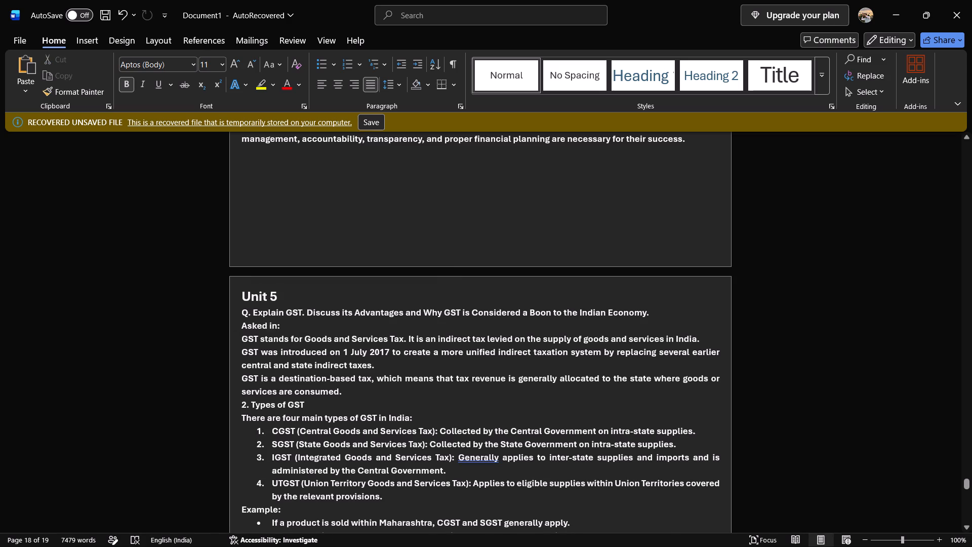
# Delete the "Important Exam Points" heading and its bullet list after the GST conclusion, and start a new line there.
pyautogui.scroll(-2, 295, 313)
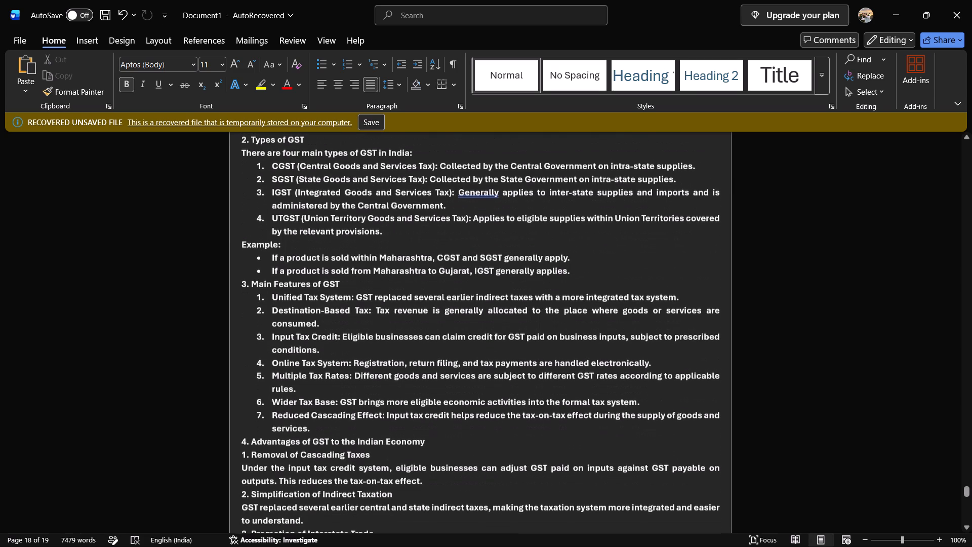
pyautogui.scroll(-2, 295, 313)
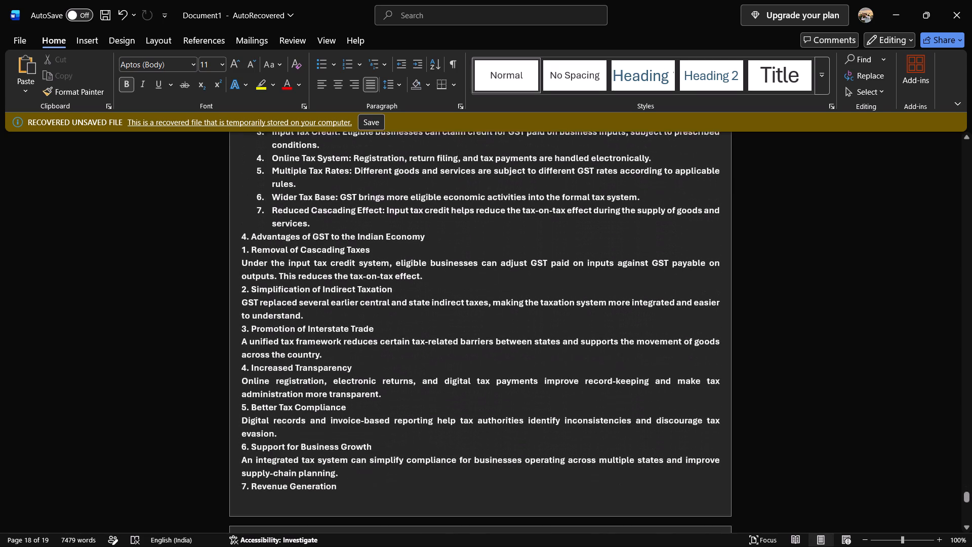
pyautogui.scroll(-4, 295, 313)
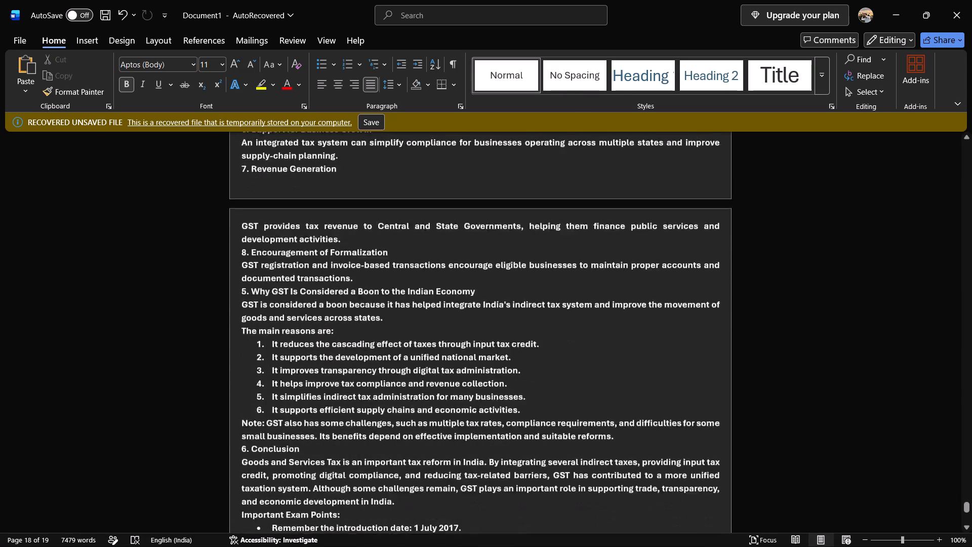
pyautogui.scroll(-2, 295, 313)
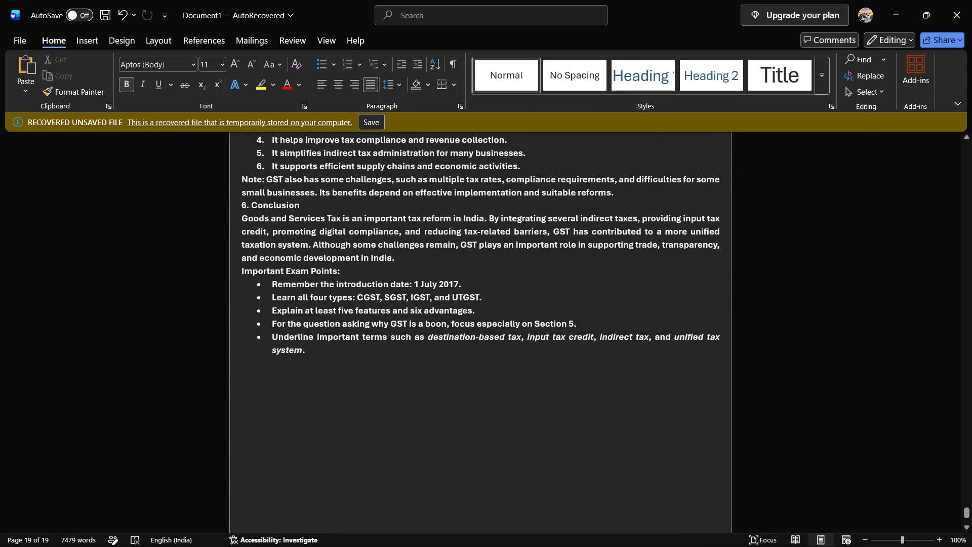
pyautogui.moveTo(322, 356); pyautogui.dragTo(259, 258)
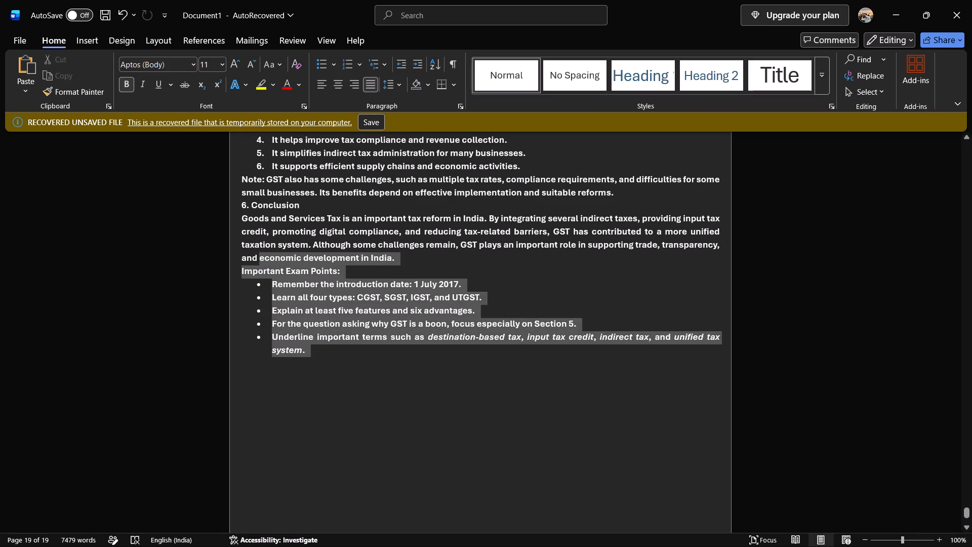
pyautogui.moveTo(259, 258); pyautogui.dragTo(236, 273)
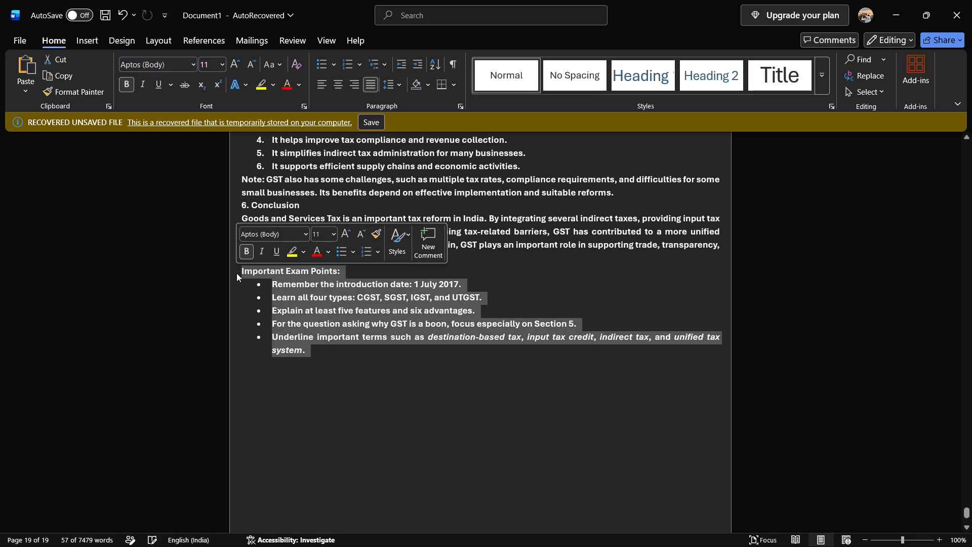
pyautogui.press('BackSpace')
pyautogui.press('Return')
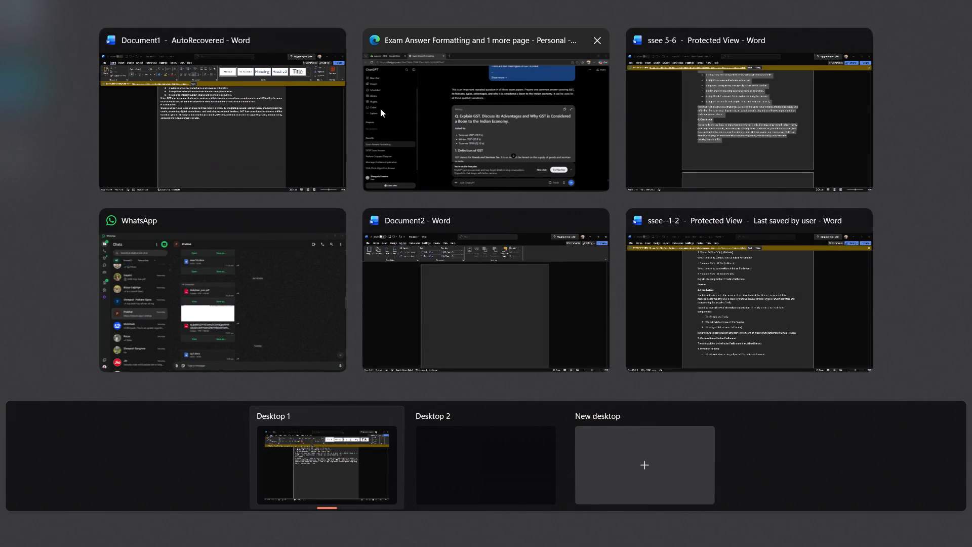
# Switch to Edge and consult the Summer 2026 exam paper in Google Drive.
pyautogui.click(454, 120)
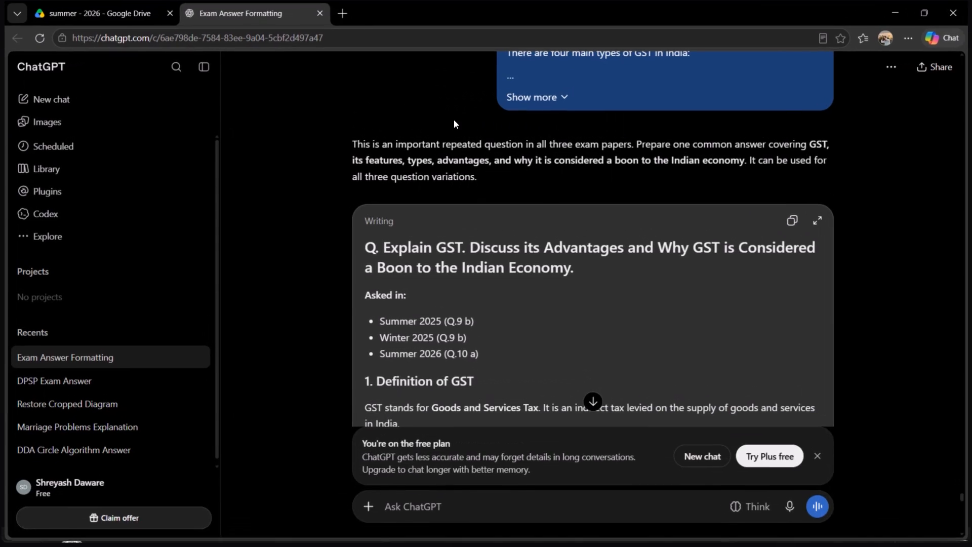
pyautogui.click(122, 12)
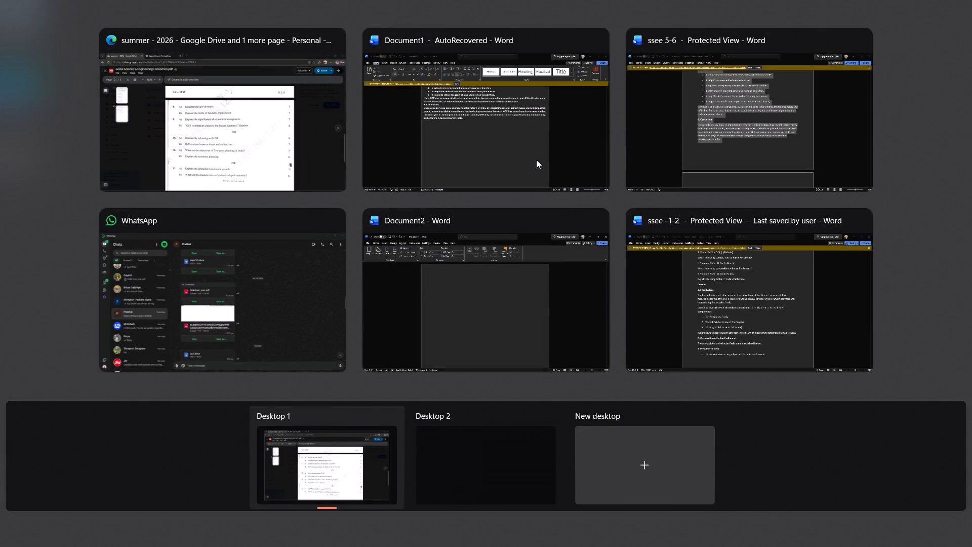
# Switch to the "ssee 5-6" document and look through the questions following Q1, up to Q5 on direct and indirect taxes.
pyautogui.click(752, 131)
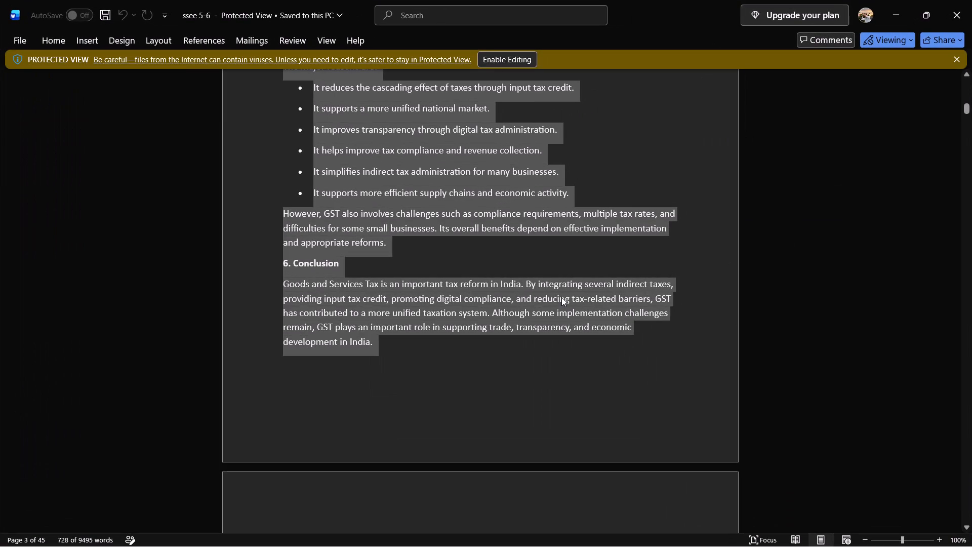
pyautogui.scroll(-3, 561, 297)
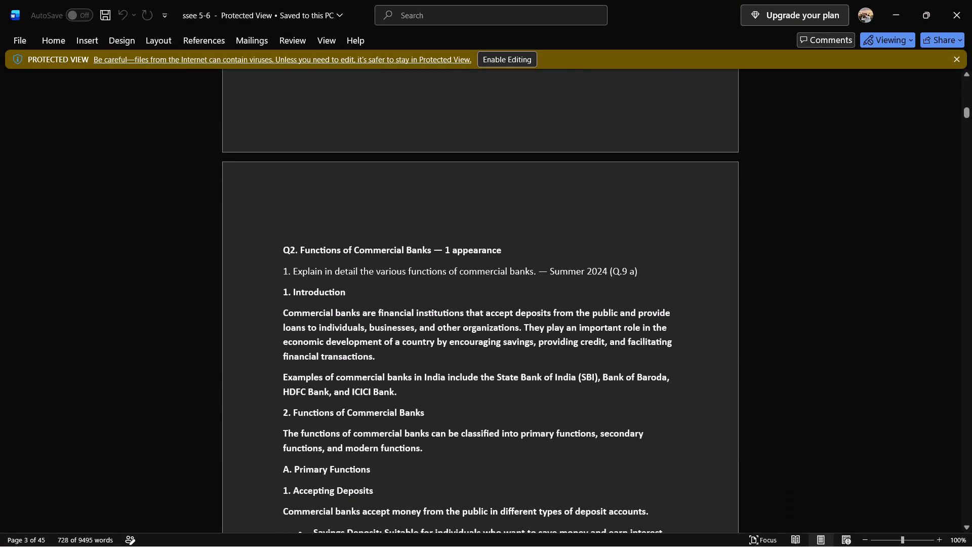
pyautogui.scroll(-3, 561, 297)
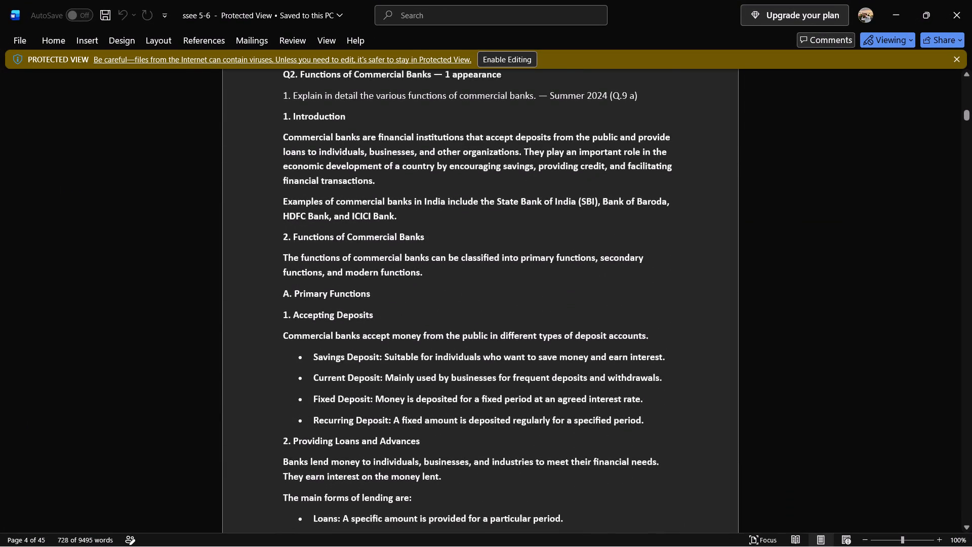
pyautogui.scroll(-5, 561, 297)
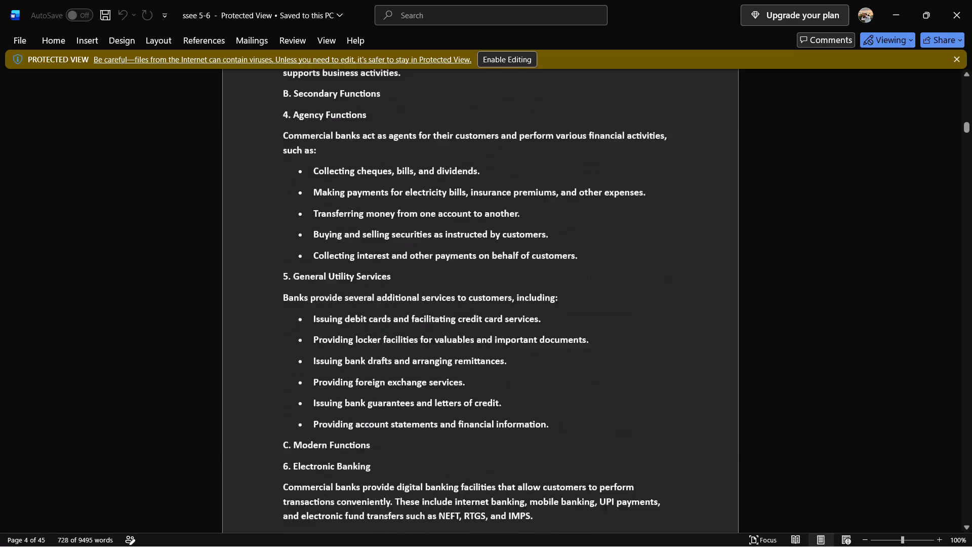
pyautogui.scroll(-5, 561, 297)
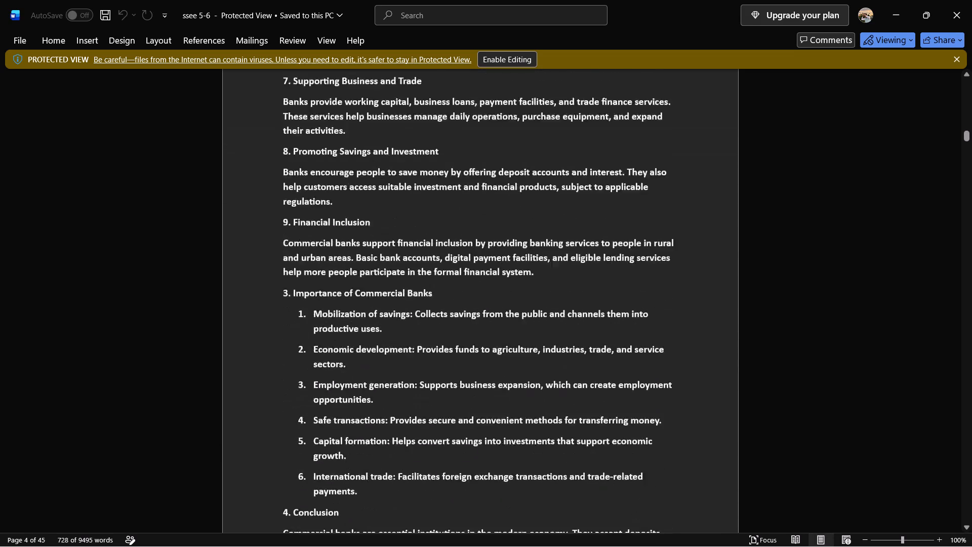
pyautogui.scroll(-3, 561, 297)
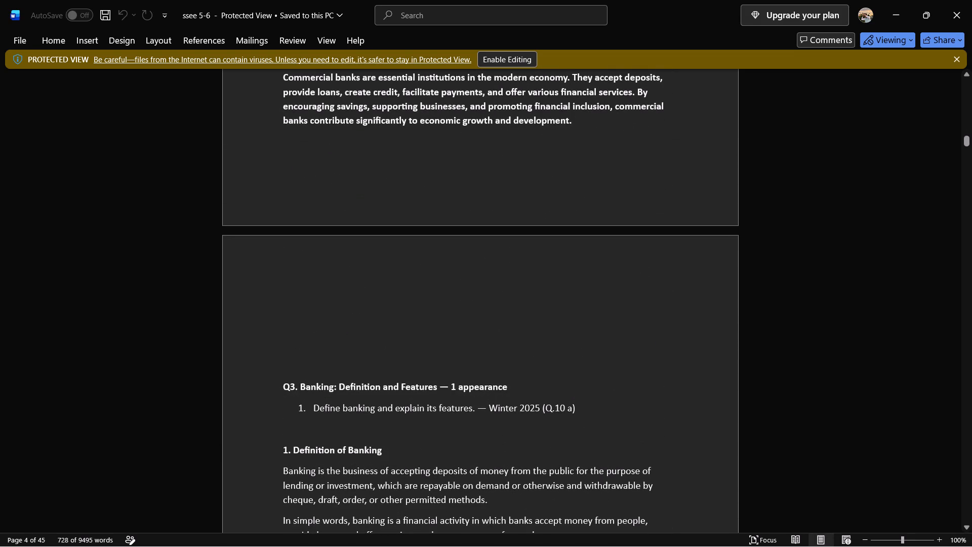
pyautogui.scroll(-4, 561, 297)
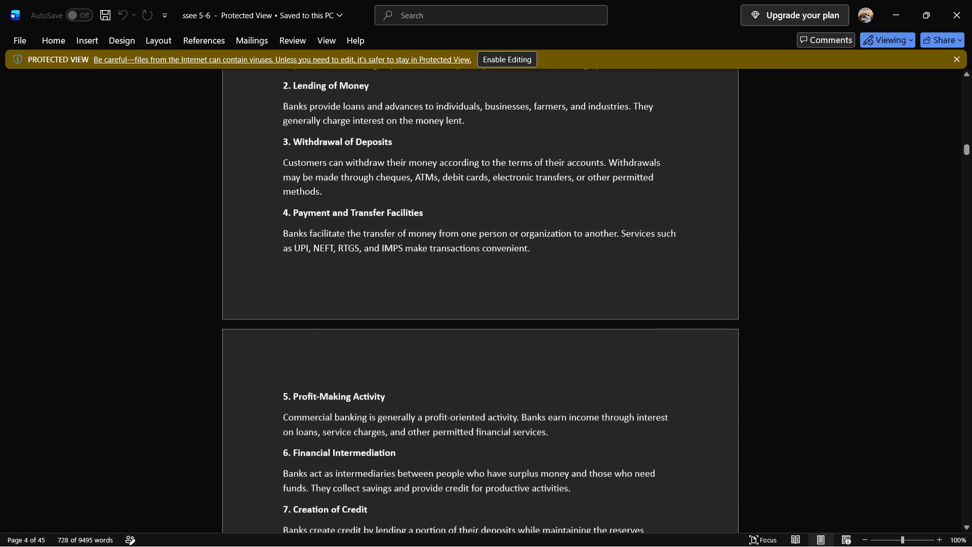
pyautogui.scroll(-3, 561, 297)
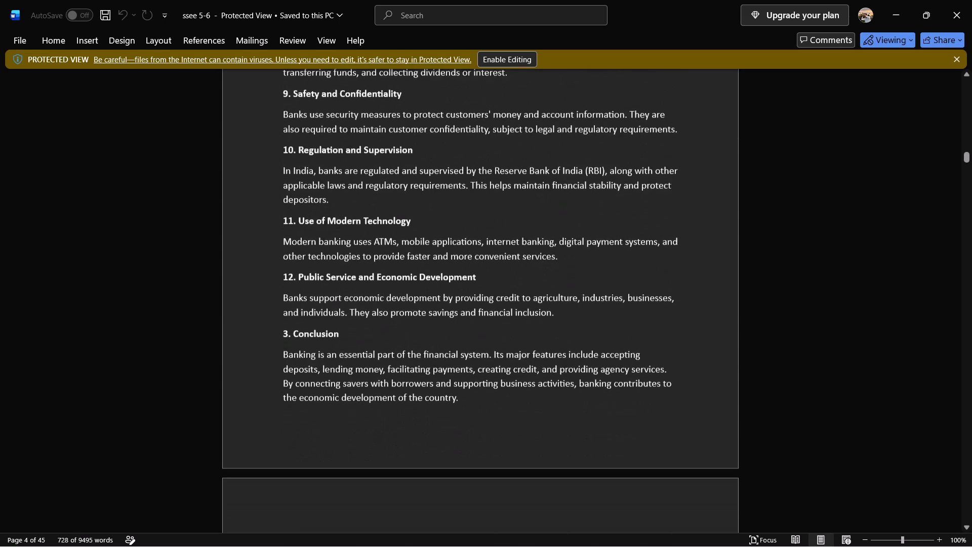
pyautogui.scroll(-2, 561, 297)
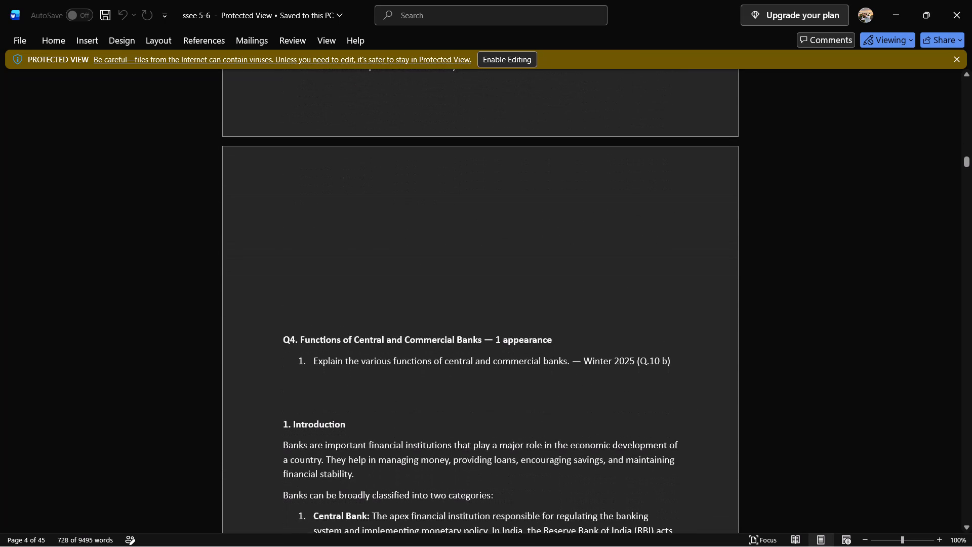
pyautogui.scroll(-3, 561, 297)
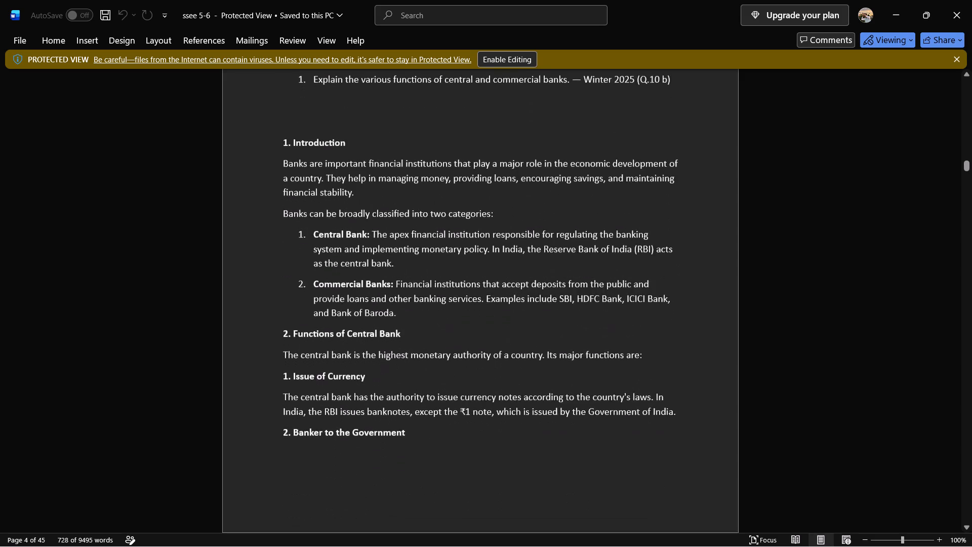
pyautogui.scroll(-5, 561, 297)
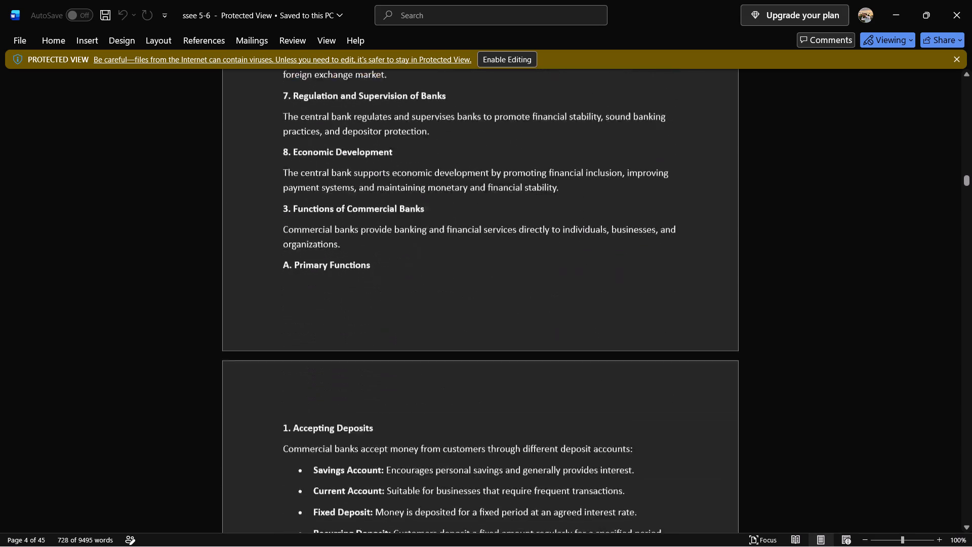
pyautogui.scroll(-3, 561, 297)
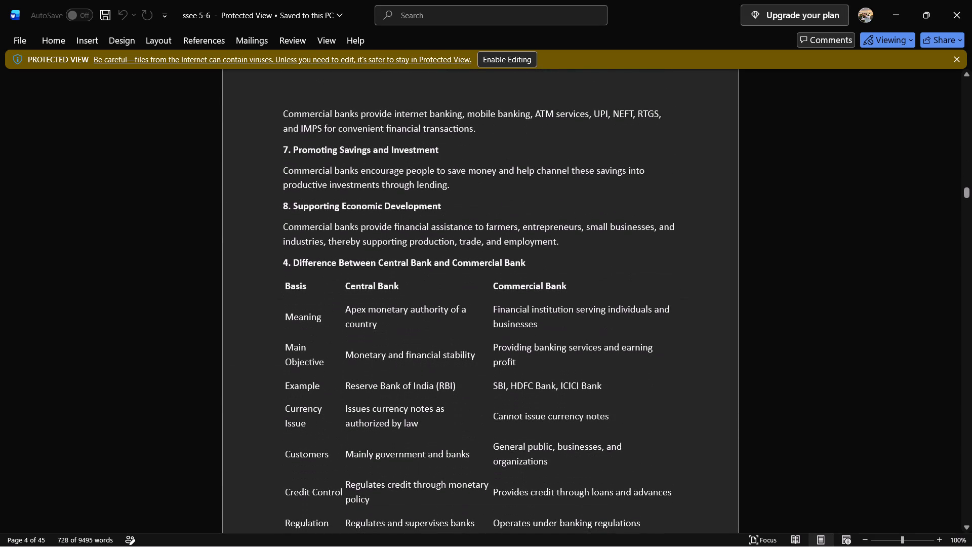
pyautogui.scroll(-2, 561, 297)
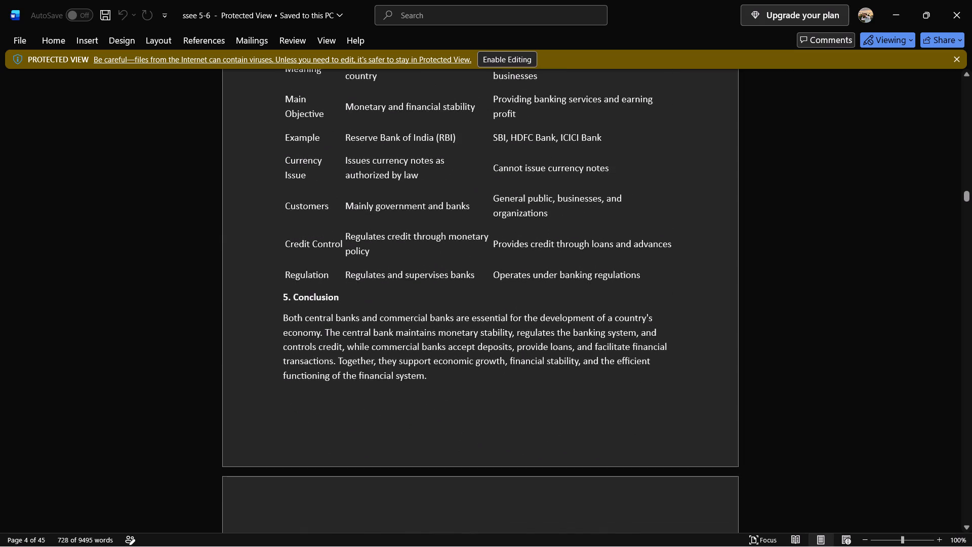
pyautogui.scroll(-2, 561, 297)
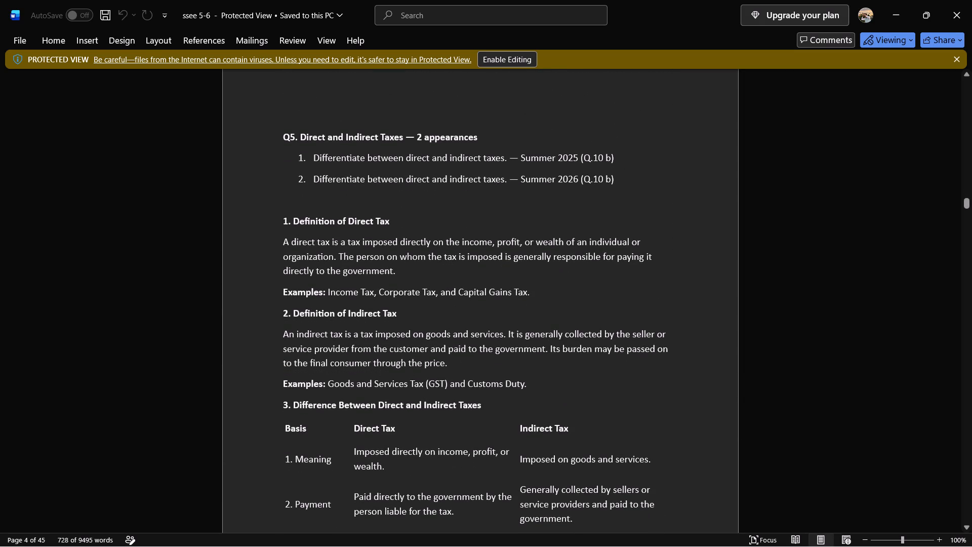
pyautogui.moveTo(311, 177); pyautogui.dragTo(359, 483)
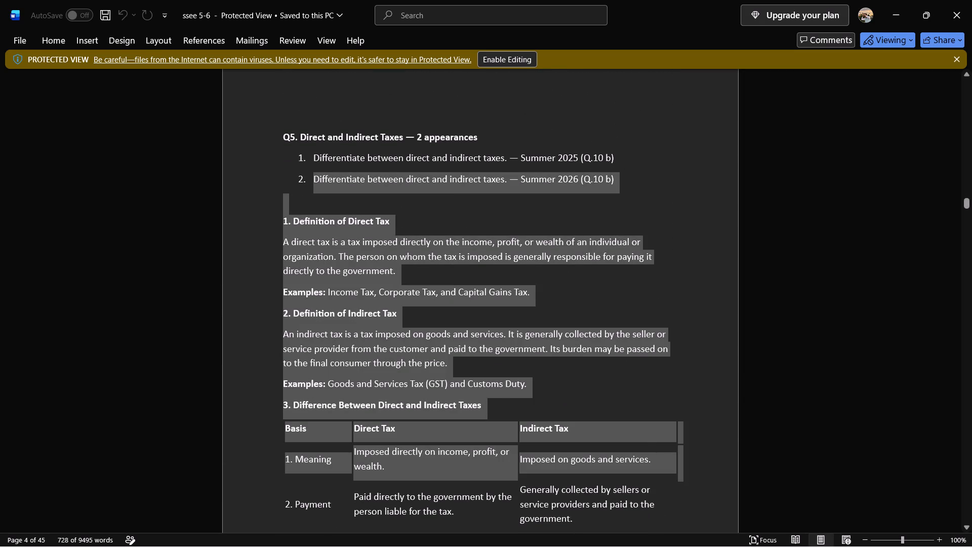
pyautogui.moveTo(359, 483); pyautogui.dragTo(333, 546)
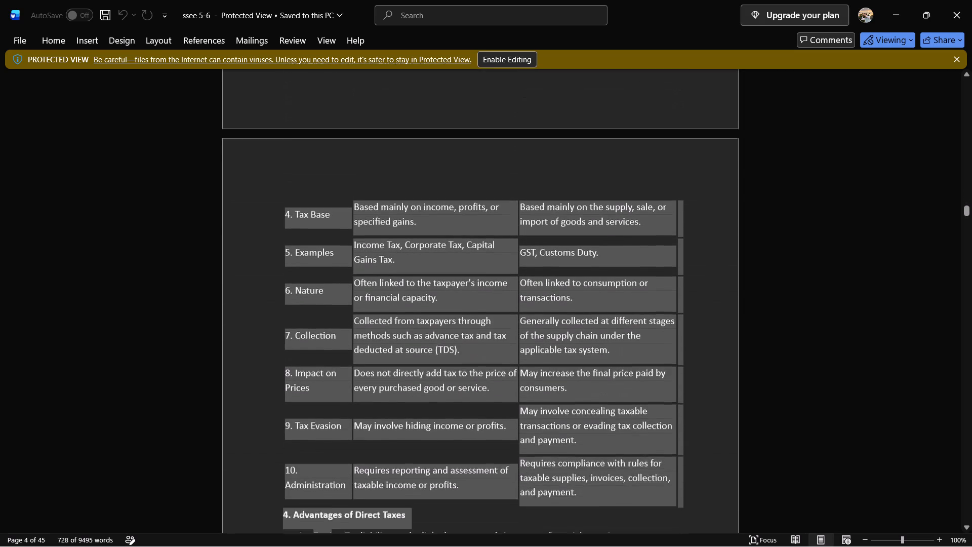
pyautogui.moveTo(333, 546); pyautogui.dragTo(335, 546)
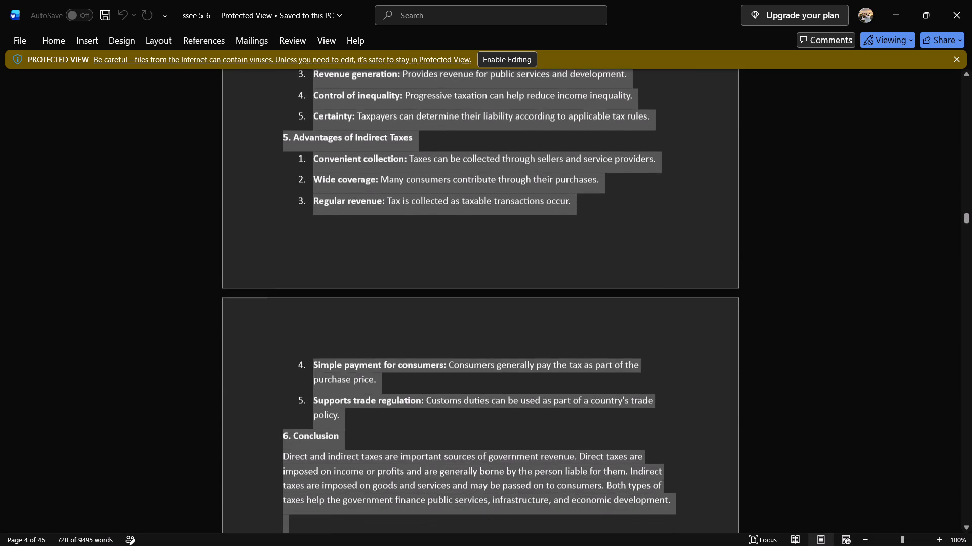
pyautogui.moveTo(335, 546); pyautogui.dragTo(405, 355)
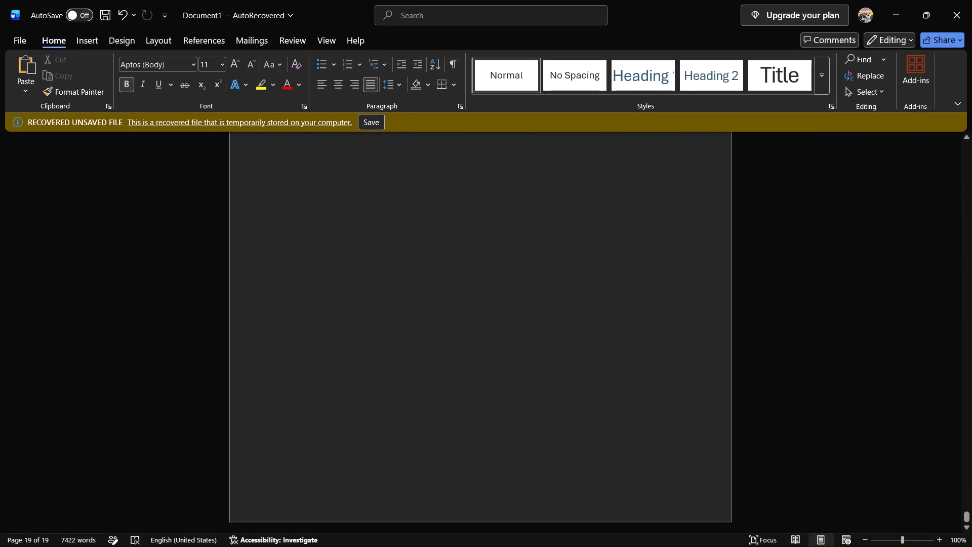
pyautogui.press('Return')
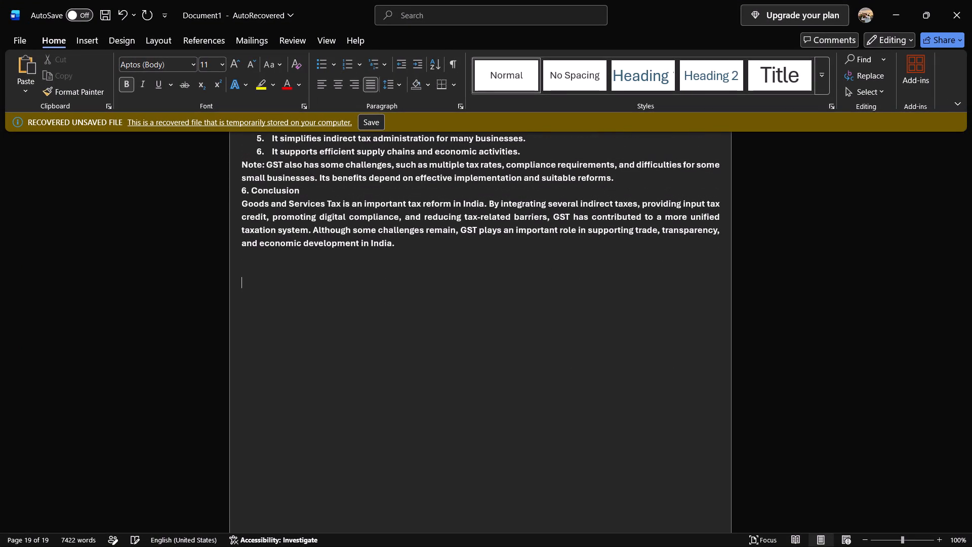
pyautogui.hotkey('ctrl', 'v')
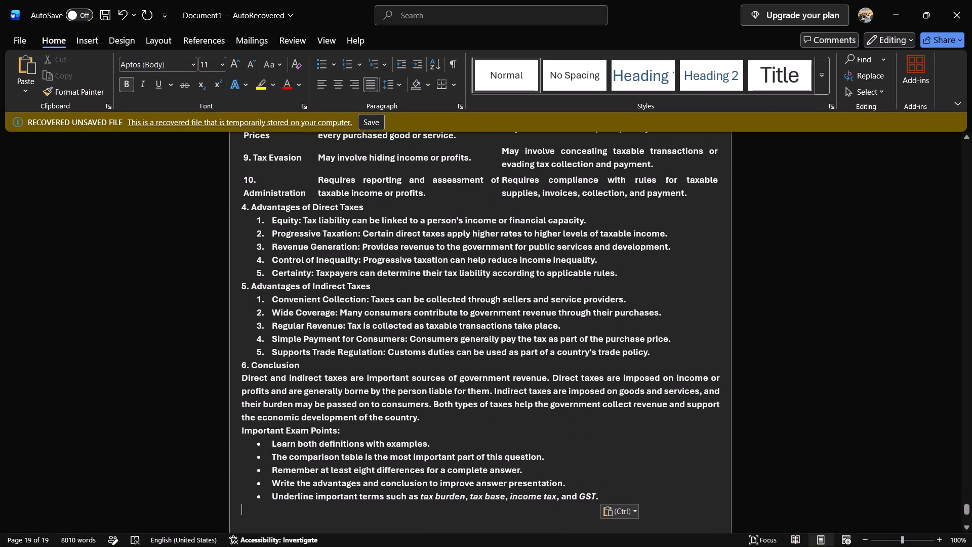
# Delete the "Important Exam Points" heading and its bullet list at the end of the pasted answer.
pyautogui.moveTo(615, 491); pyautogui.dragTo(180, 441)
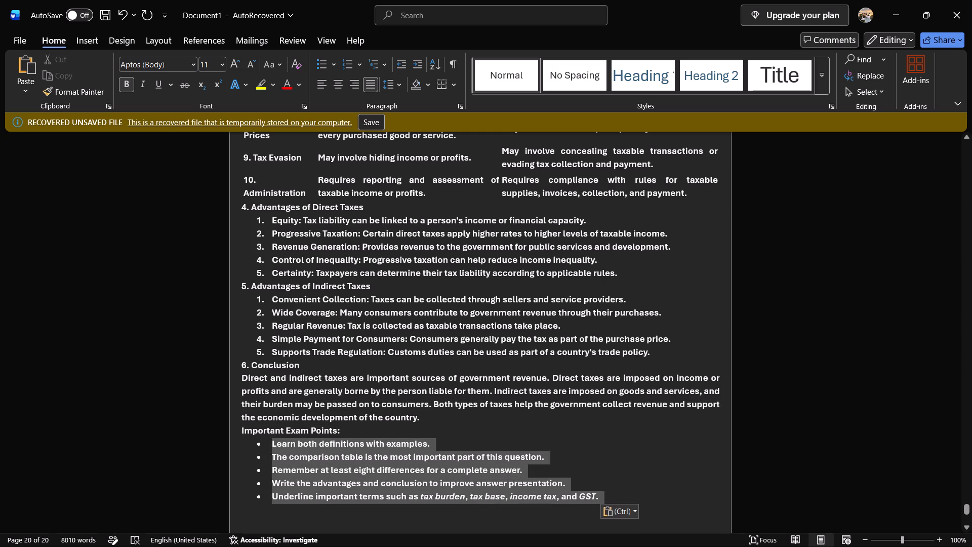
pyautogui.moveTo(180, 441); pyautogui.dragTo(180, 434)
pyautogui.press('BackSpace')
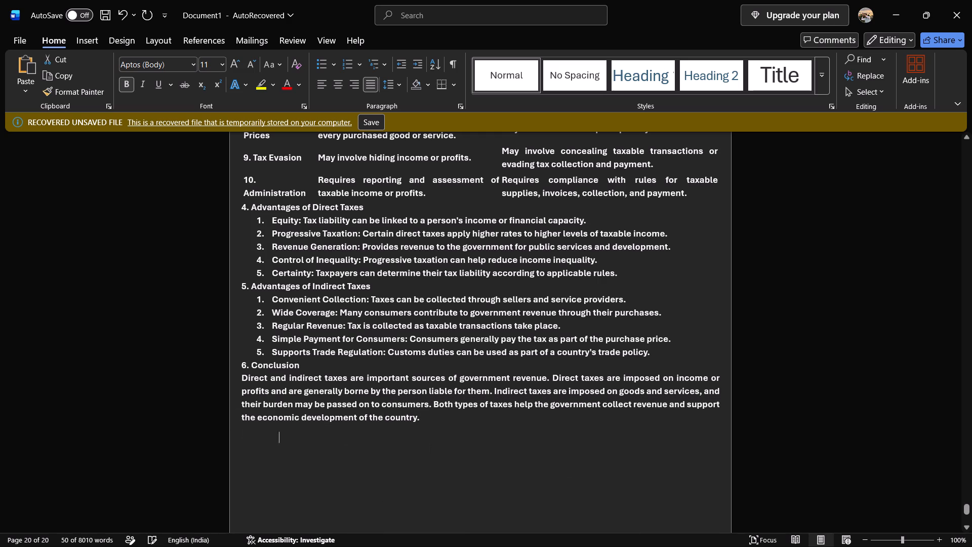
# Delete the "Summer 2026 (Q.10 b)" and "1. Definition of Direct Tax" lines beneath the pasted question heading.
pyautogui.scroll(2, 265, 363)
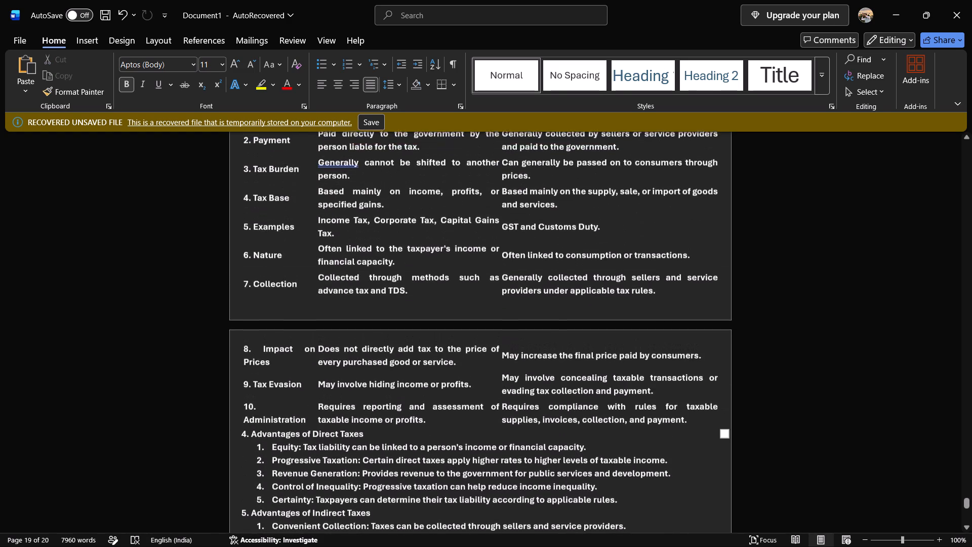
pyautogui.scroll(1, 265, 363)
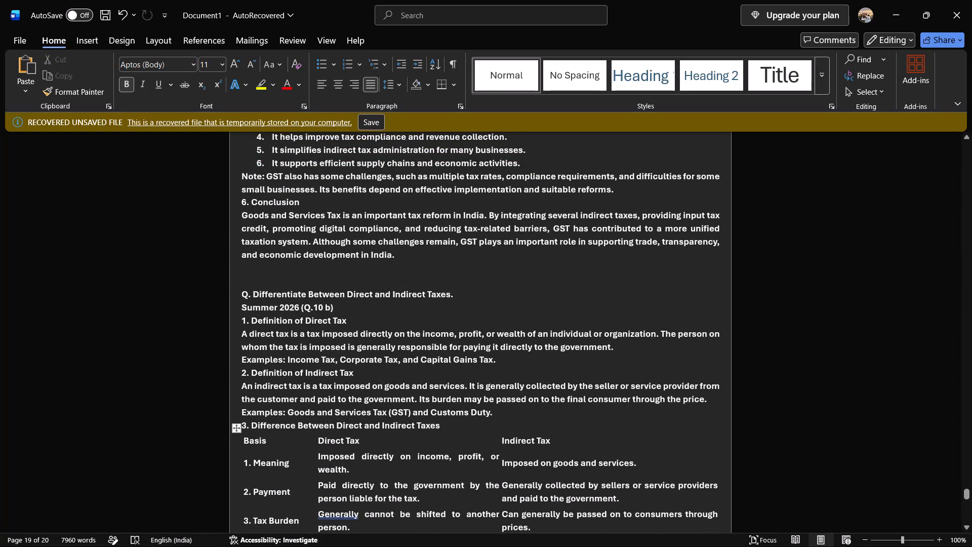
pyautogui.moveTo(354, 320); pyautogui.dragTo(249, 309)
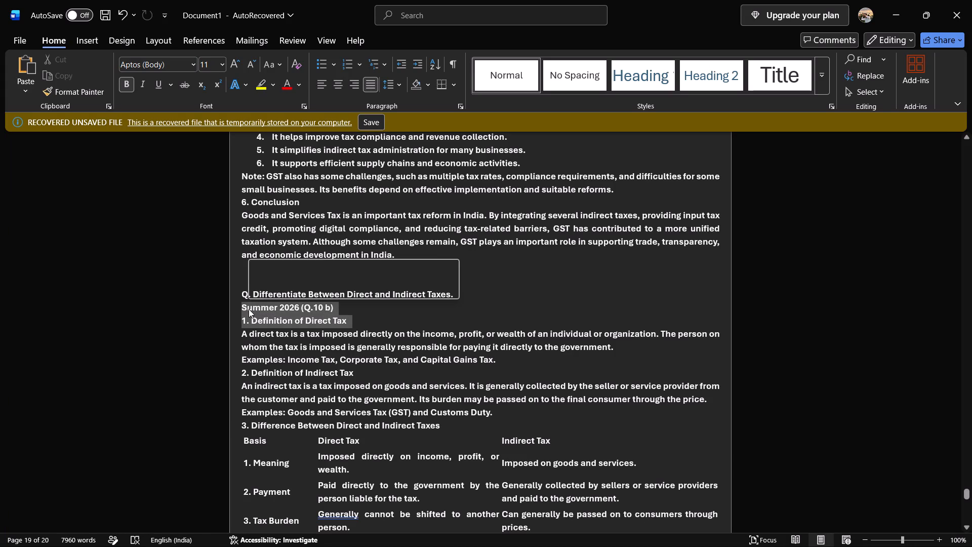
pyautogui.press('BackSpace')
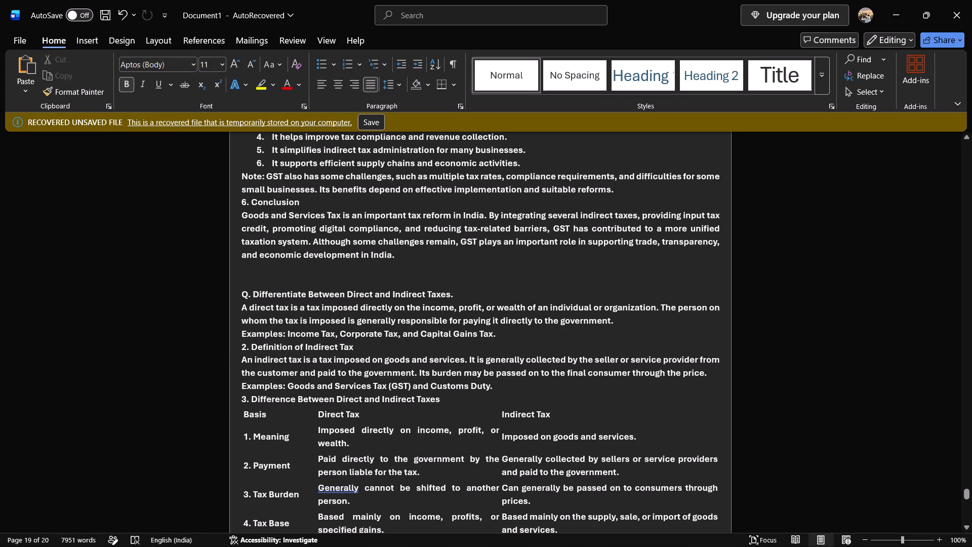
# Enlarge the heading "Q. Differentiate Between Direct and Indirect Taxes." to 14 pt.
pyautogui.moveTo(463, 292); pyautogui.dragTo(207, 307)
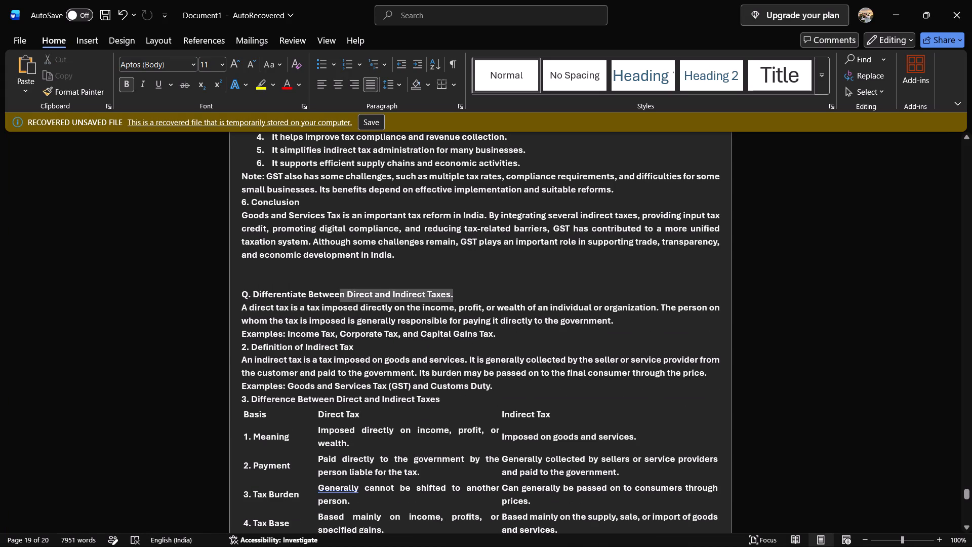
pyautogui.moveTo(207, 307); pyautogui.dragTo(241, 298)
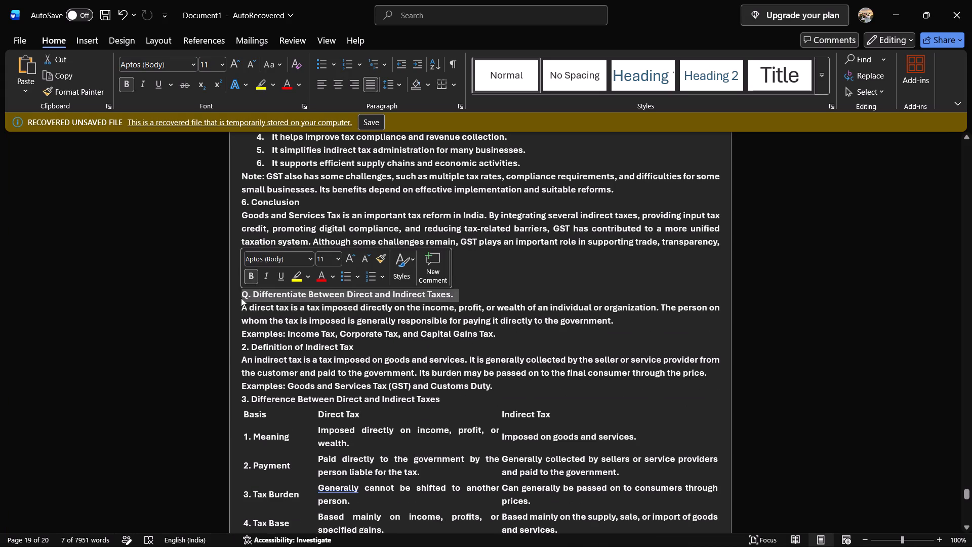
pyautogui.doubleClick(353, 254)
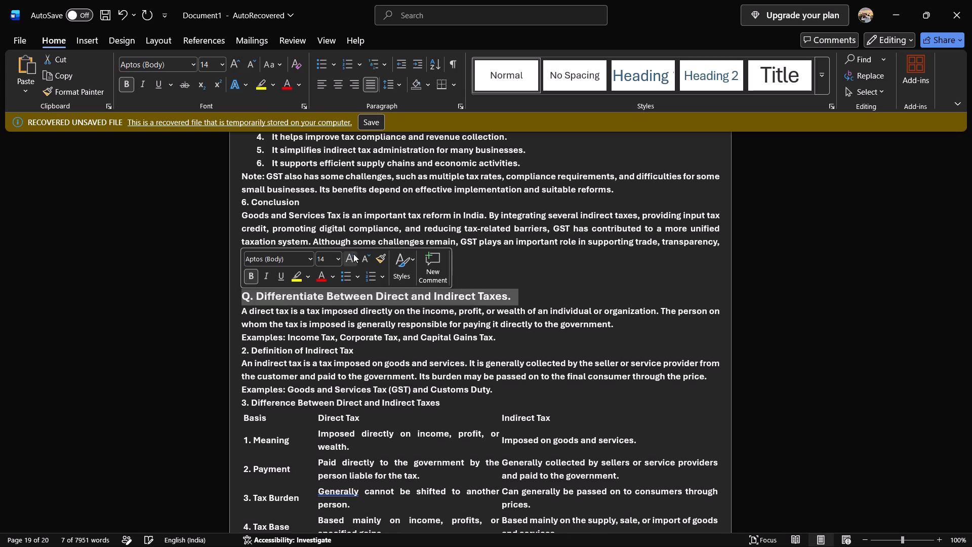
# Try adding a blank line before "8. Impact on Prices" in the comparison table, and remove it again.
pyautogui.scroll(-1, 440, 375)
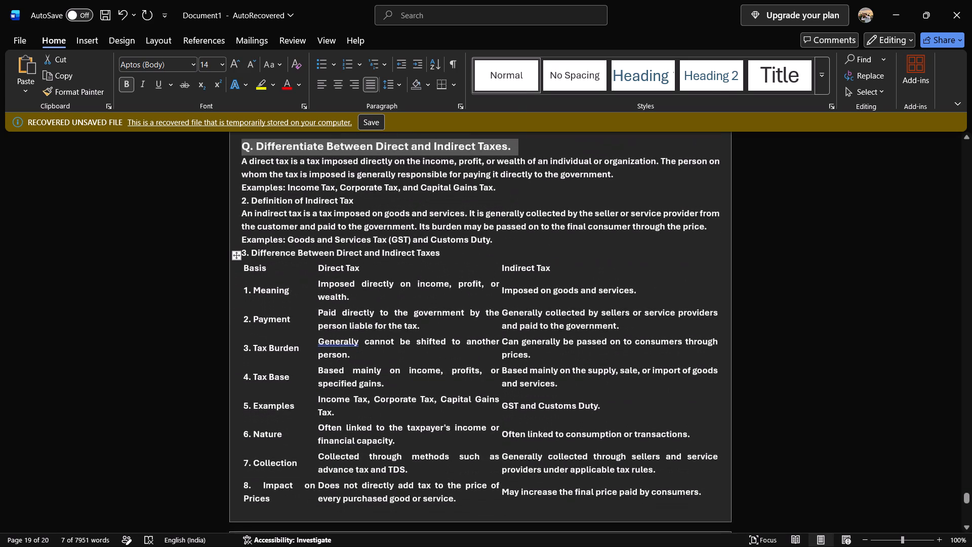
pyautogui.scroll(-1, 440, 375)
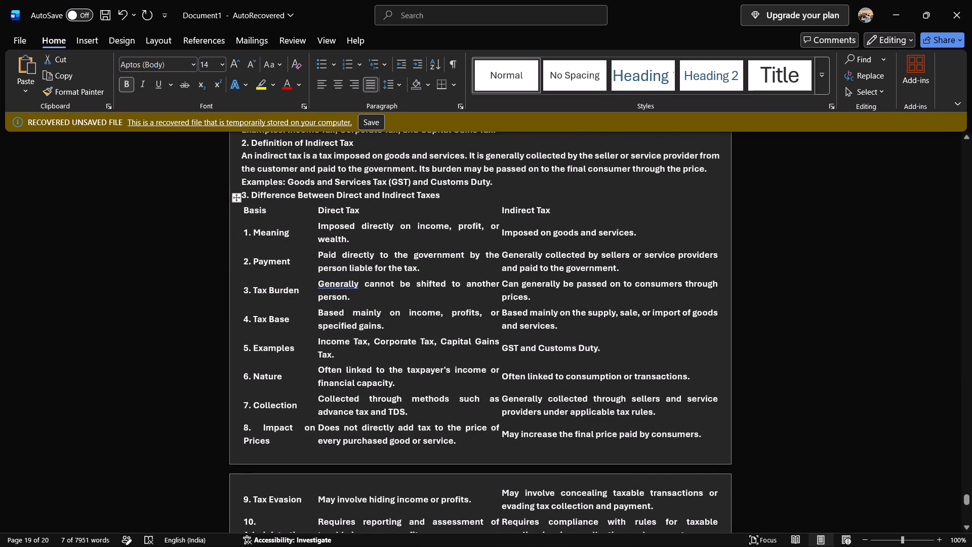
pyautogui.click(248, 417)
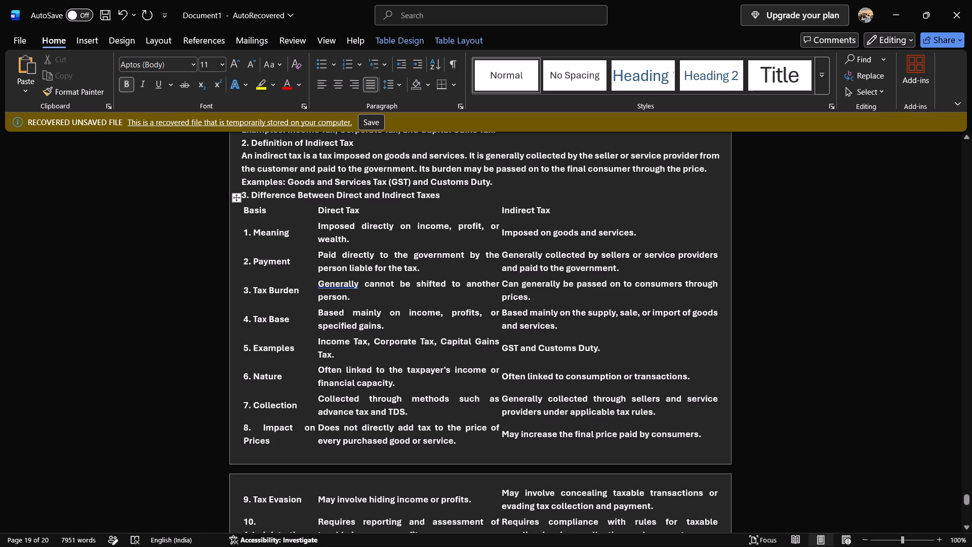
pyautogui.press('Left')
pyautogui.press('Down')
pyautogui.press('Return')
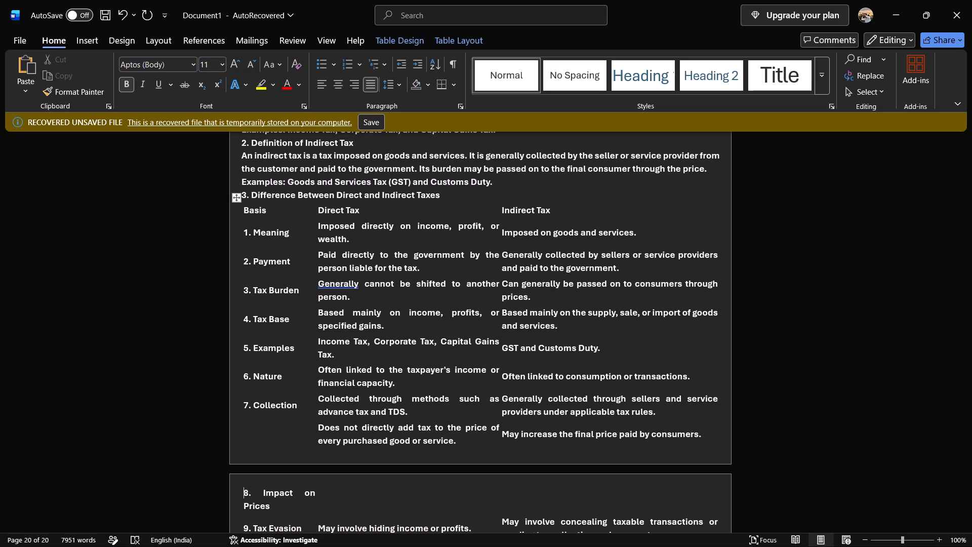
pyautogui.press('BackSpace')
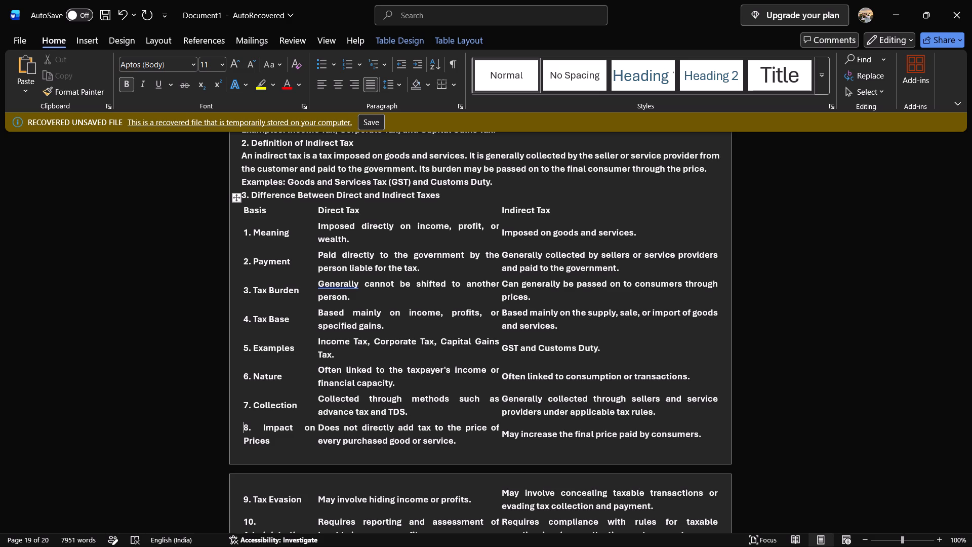
# Add a short run of trailing dots after "purchased good or service" in the Impact on Prices row's Direct Tax cell.
pyautogui.click(469, 446)
pyautogui.press('.')
pyautogui.press('.')
pyautogui.press('.')
pyautogui.press('.')
pyautogui.press('.')
pyautogui.press('.')
pyautogui.press('.')
pyautogui.press('.')
pyautogui.press('.')
pyautogui.press('.')
pyautogui.press('.')
pyautogui.press('.')
pyautogui.press('.')
pyautogui.press('.')
pyautogui.press('.')
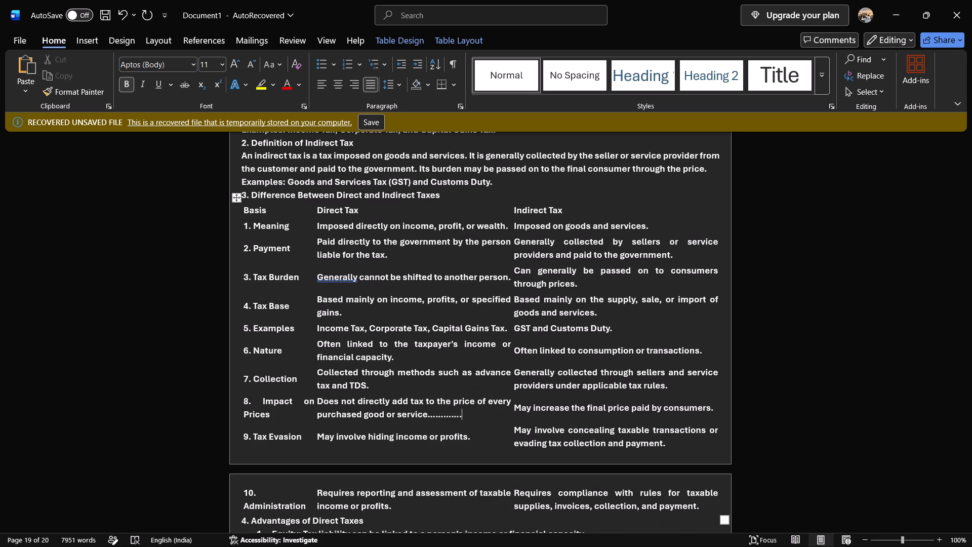
pyautogui.press('BackSpace')
pyautogui.press('BackSpace')
pyautogui.press('BackSpace')
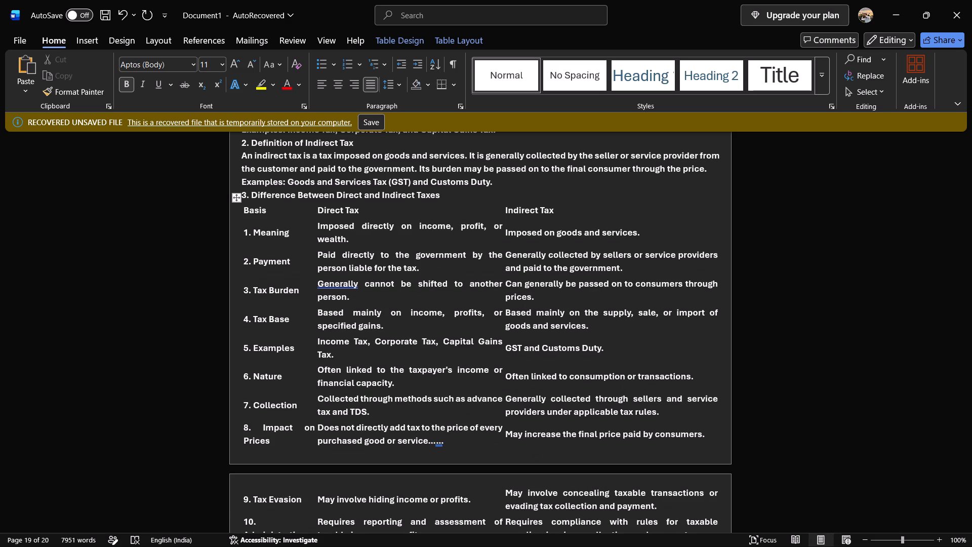
pyautogui.click(555, 456)
# Look over the rest of the direct and indirect taxes answer through the end of its conclusion.
pyautogui.scroll(-1, 476, 426)
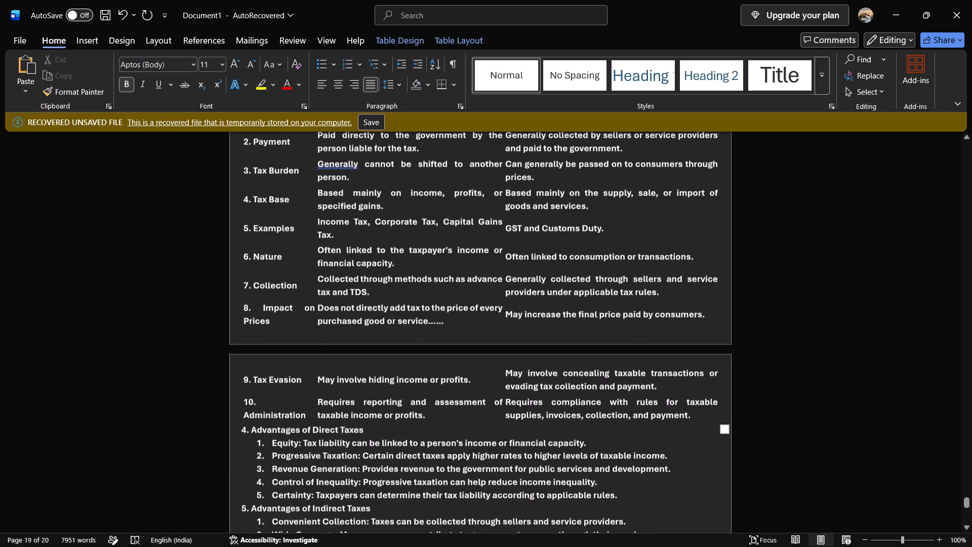
pyautogui.scroll(-3, 476, 426)
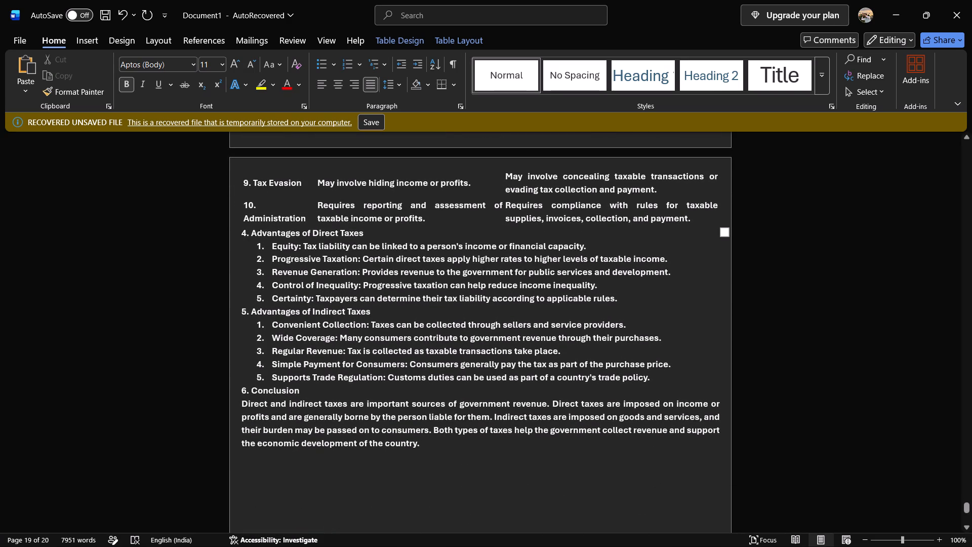
pyautogui.scroll(-1, 517, 405)
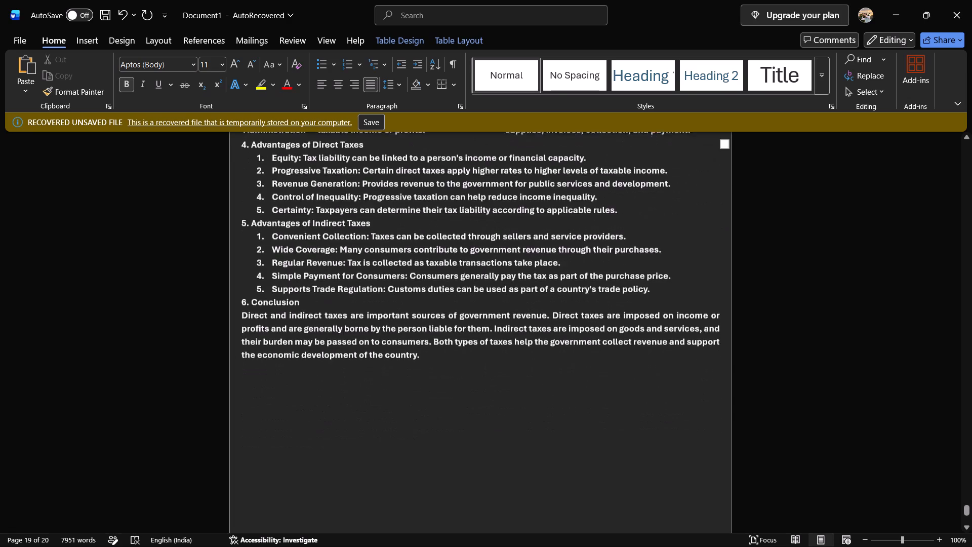
# Switch to the Summer 2026 Social Science & Engineering Economics exam paper in the browser and check its questions.
pyautogui.scroll(-1, 517, 405)
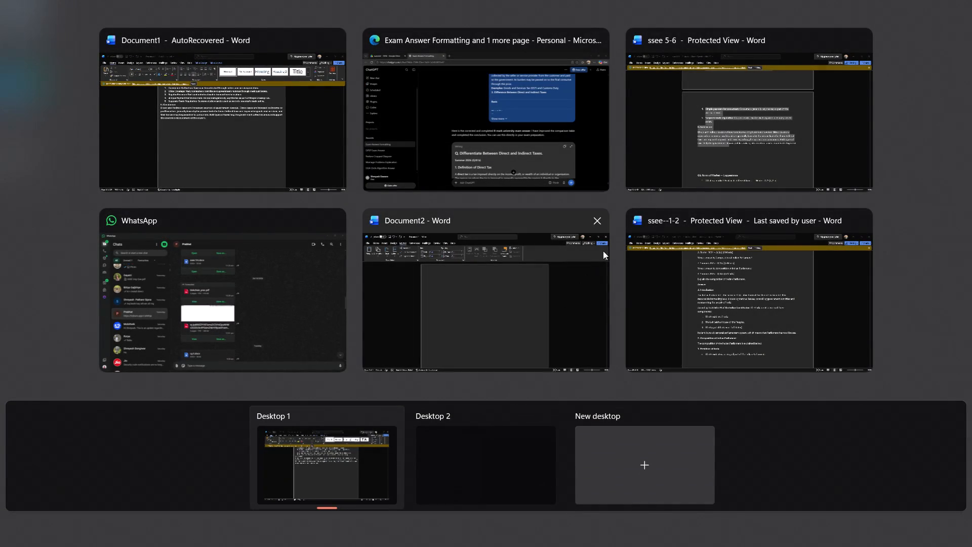
pyautogui.click(518, 129)
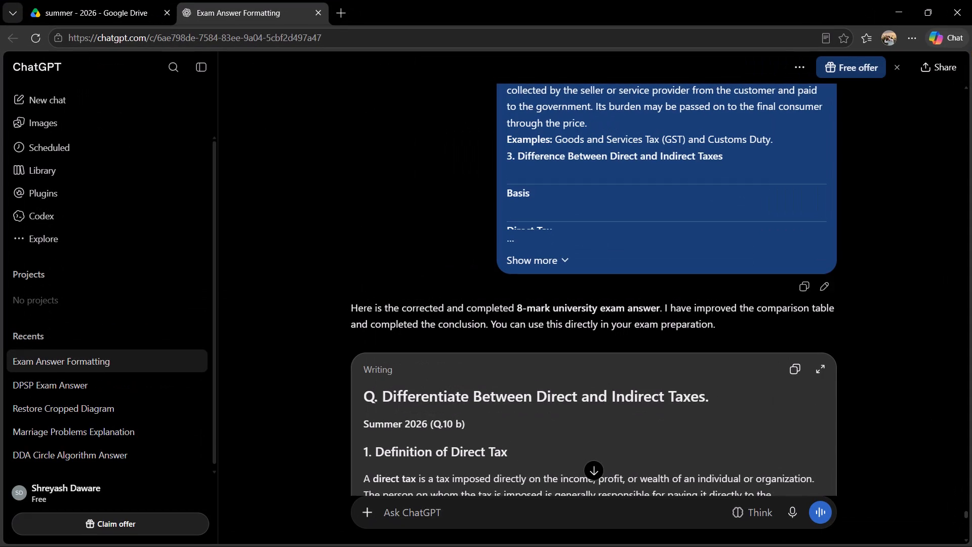
pyautogui.click(116, 8)
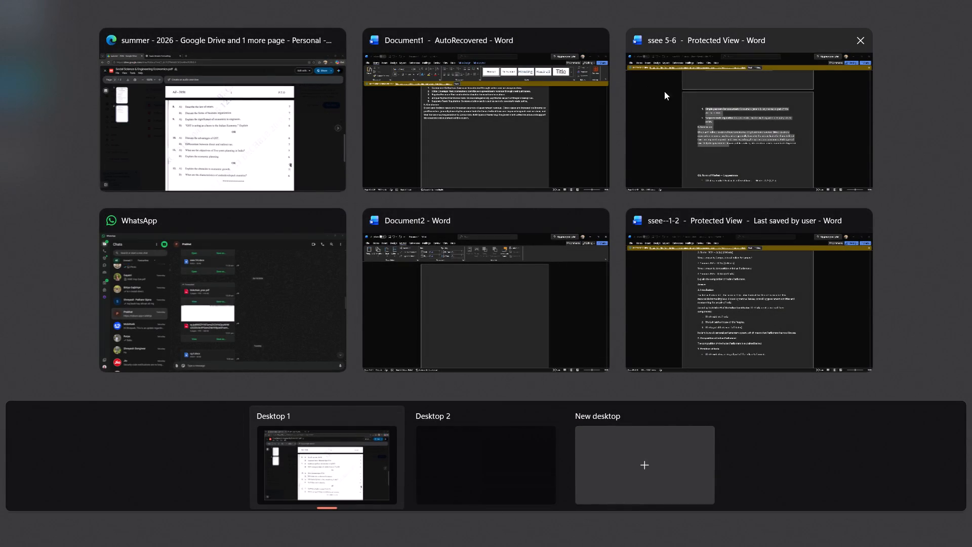
# Switch to the ssee 5-6 document and look through the remaining Unit 5 answers, from Q6 Forms of Market through Q8 Proprietorship and Partnership.
pyautogui.click(716, 128)
pyautogui.scroll(-2, 556, 272)
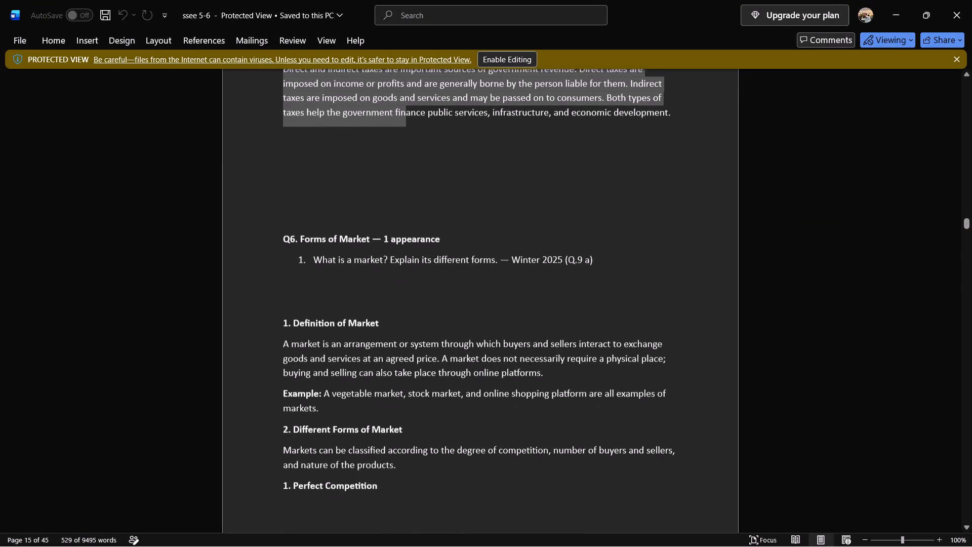
pyautogui.scroll(-2, 556, 272)
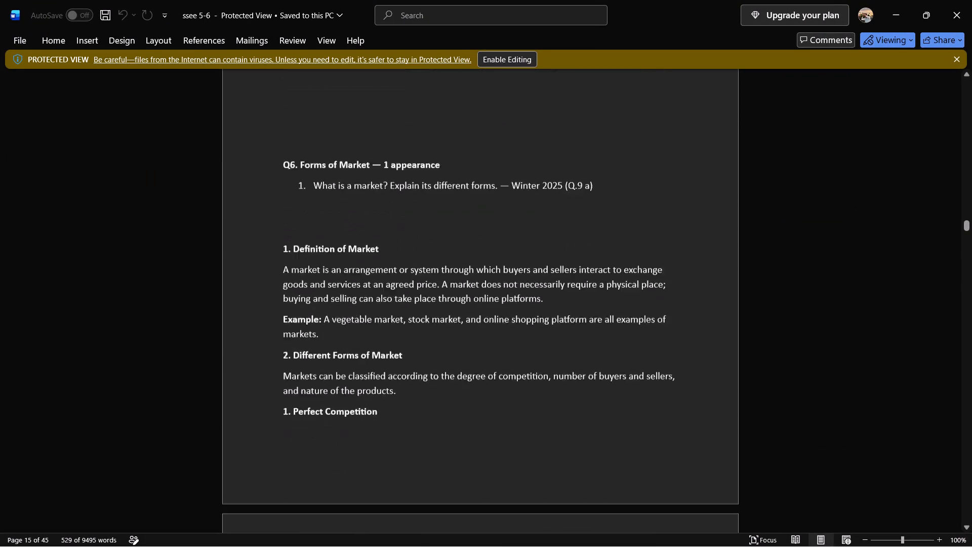
pyautogui.scroll(-3, 556, 272)
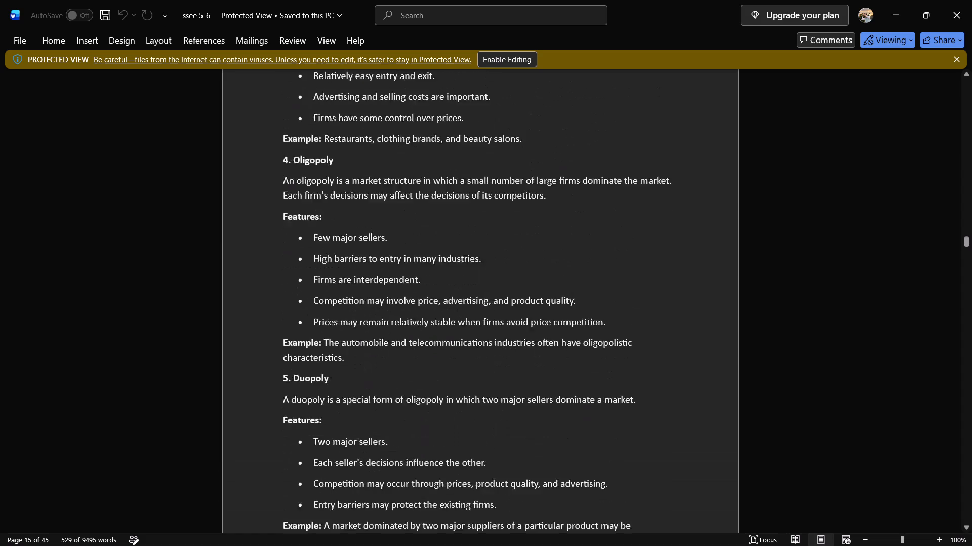
pyautogui.scroll(-4, 556, 272)
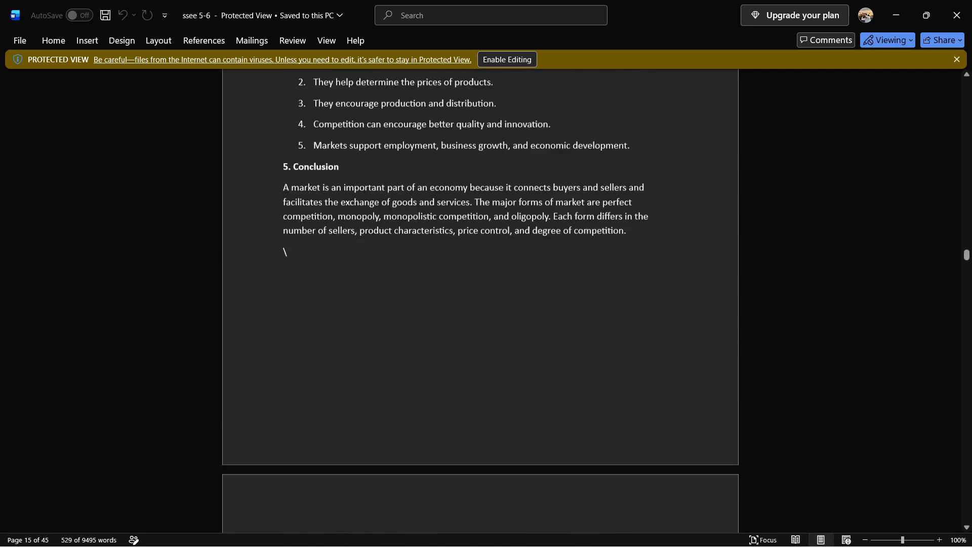
pyautogui.scroll(-2, 556, 272)
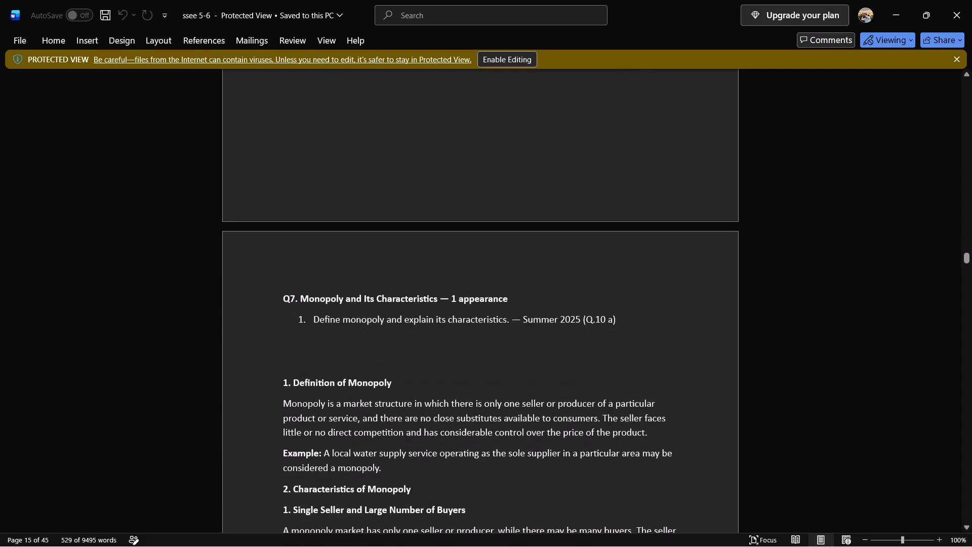
pyautogui.scroll(-5, 556, 272)
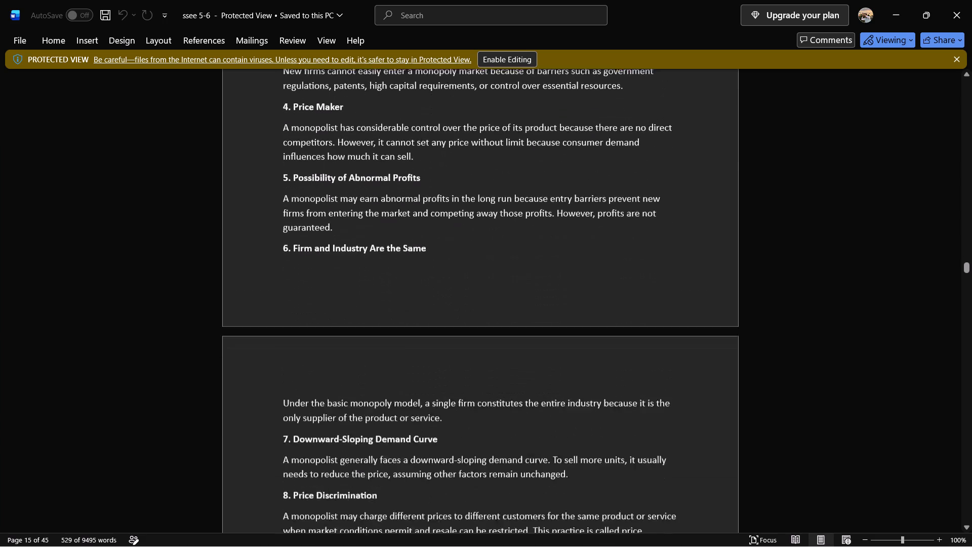
pyautogui.scroll(-7, 556, 272)
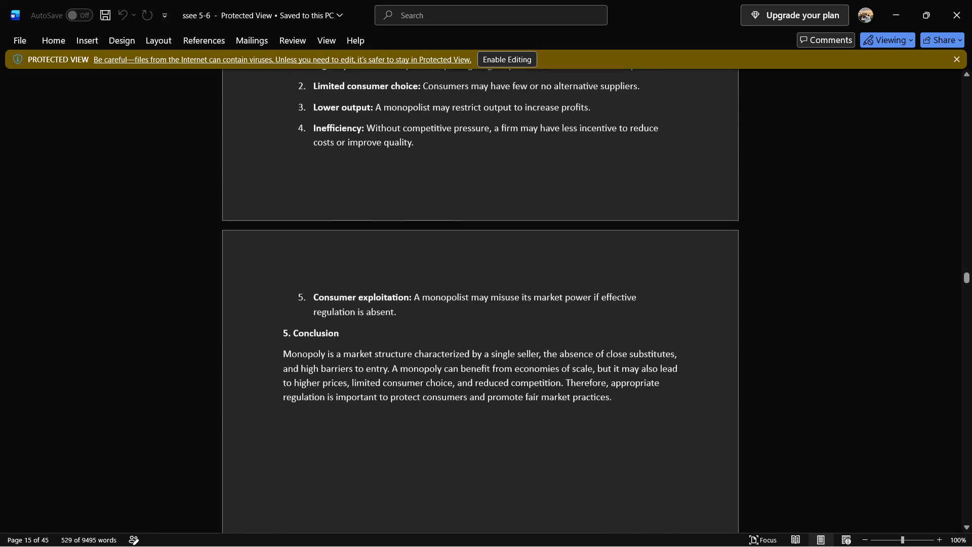
pyautogui.scroll(-4, 556, 272)
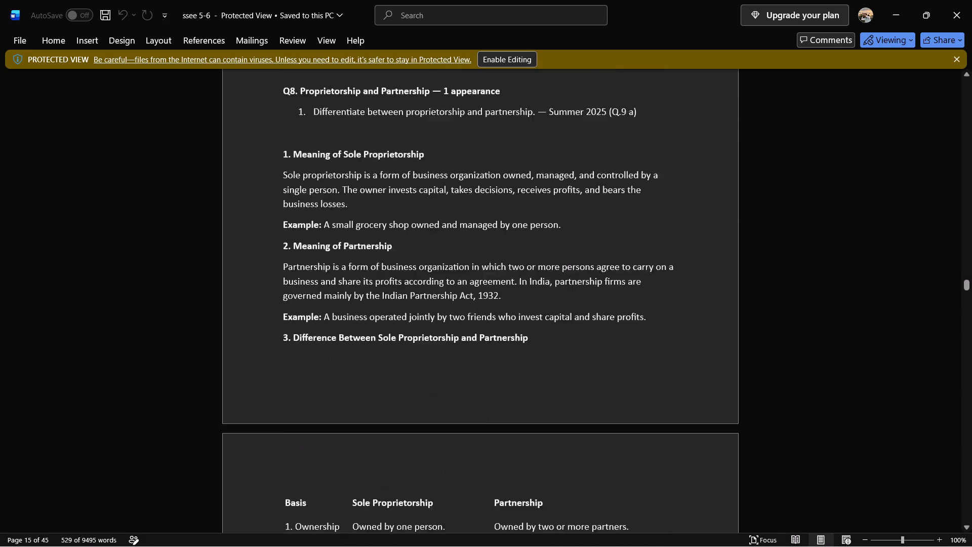
pyautogui.scroll(-5, 556, 272)
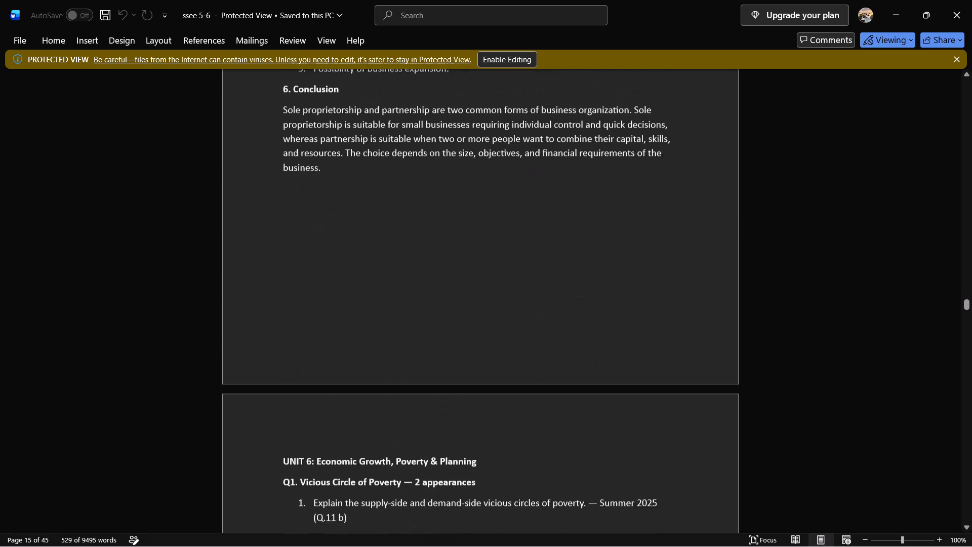
# Examine the start of Unit 6, Economic Growth, Poverty & Planning, with its Q1 Vicious Circle of Poverty questions and answer.
pyautogui.scroll(-1, 556, 272)
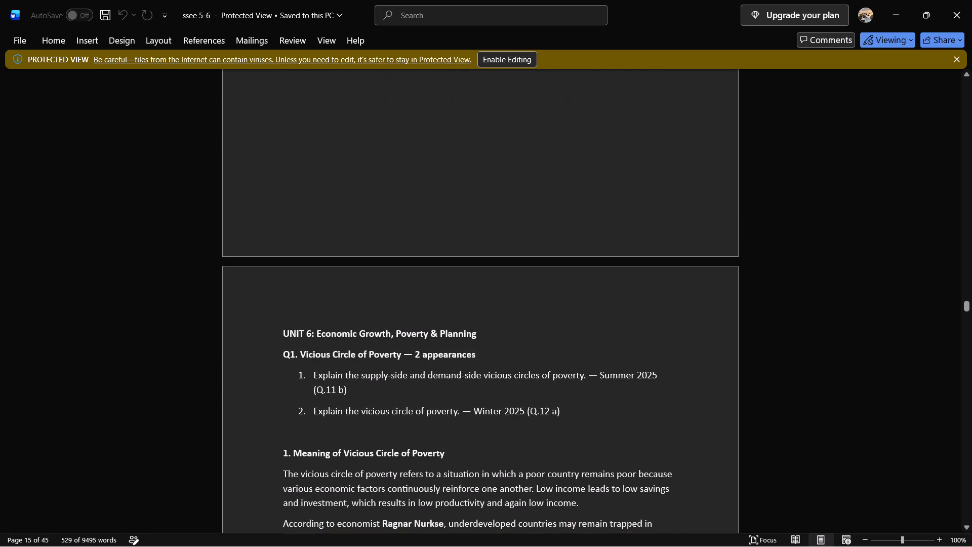
pyautogui.scroll(-4, 556, 272)
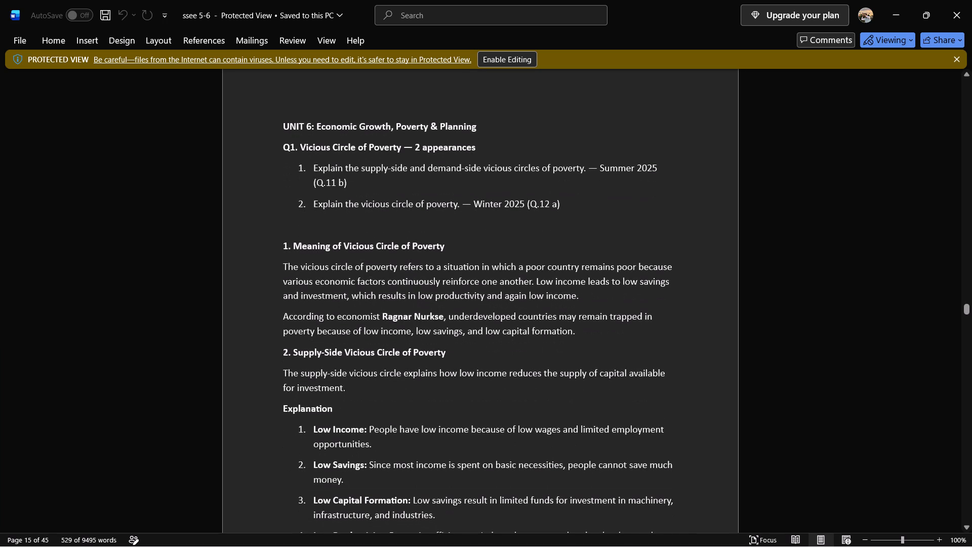
pyautogui.scroll(2, 556, 272)
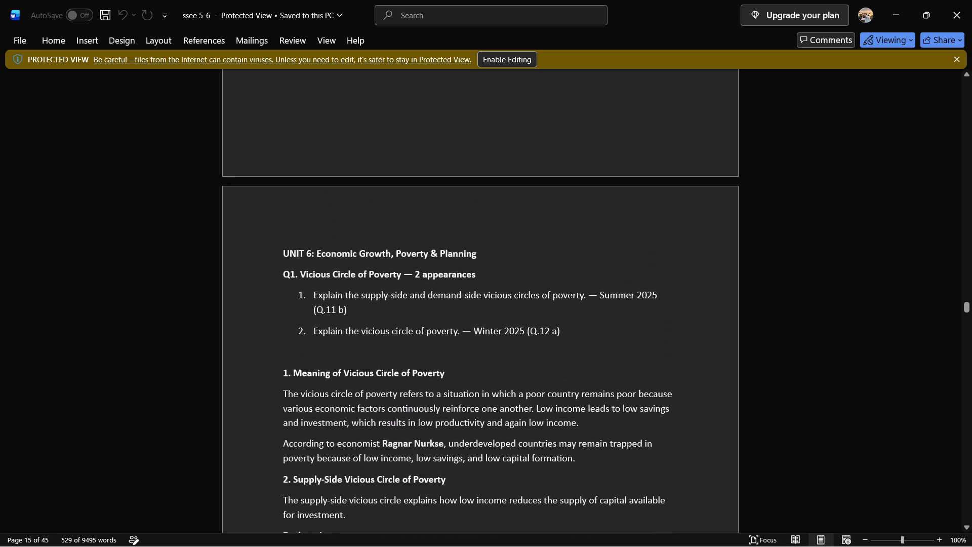
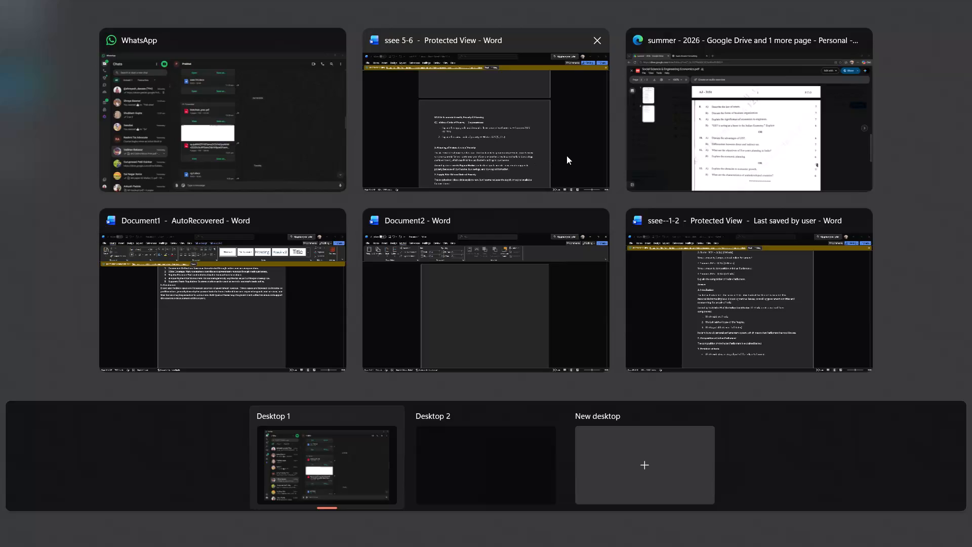
# Switch to the ssee 5-6 notes in Word to view the Unit 6 vicious circle of poverty answer.
pyautogui.click(491, 169)
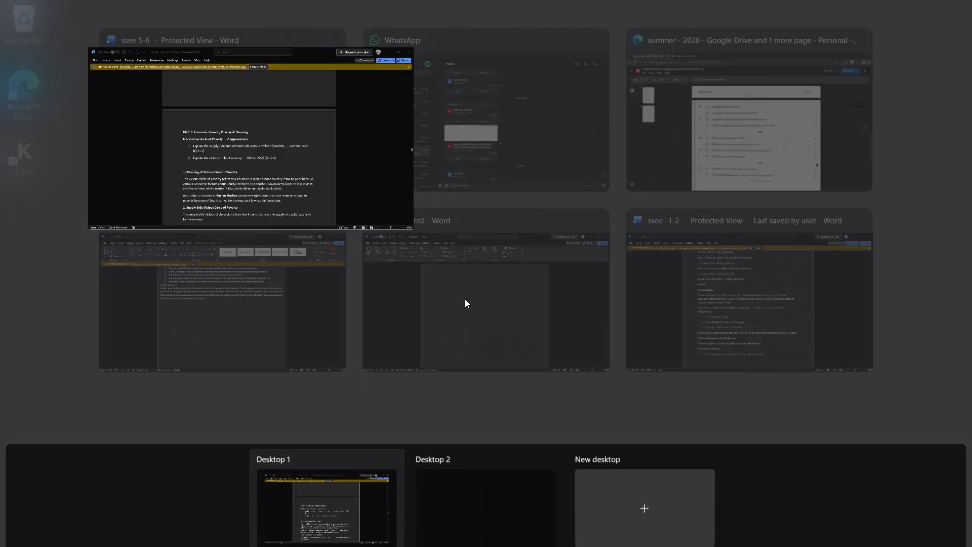
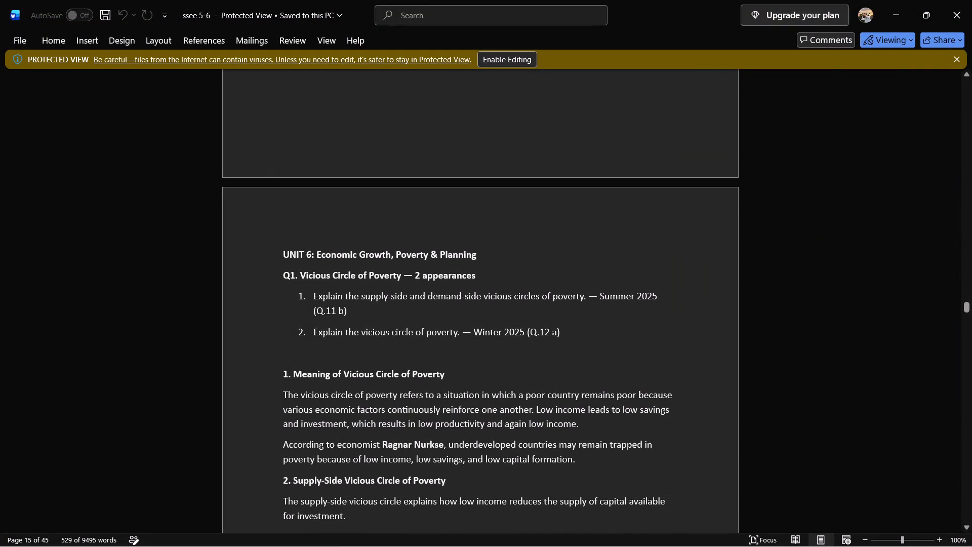
# Look through the Unit 6 answers in the ssee 5-6 notes, from Vicious Circle of Poverty to the start of Importance of Economics to Engineers.
pyautogui.scroll(-3, 384, 279)
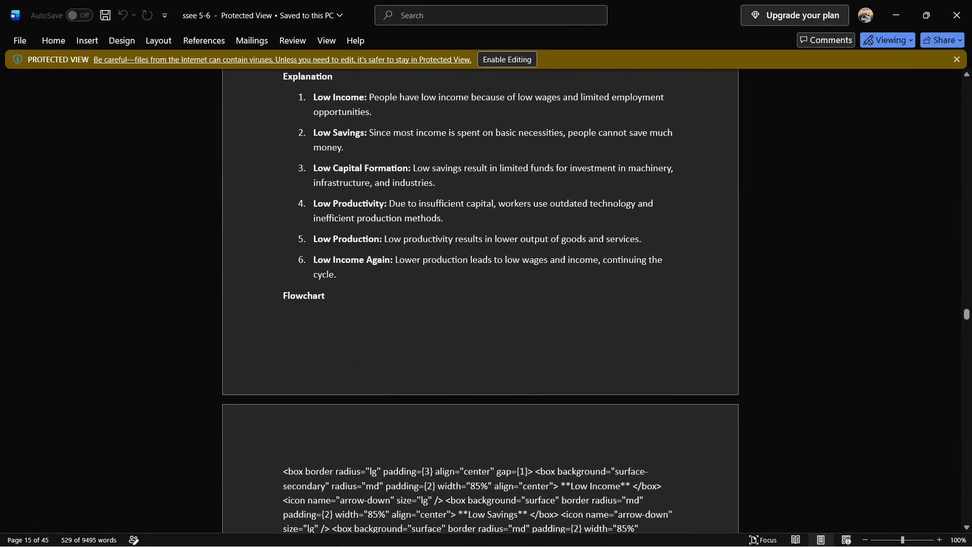
pyautogui.scroll(-3, 384, 279)
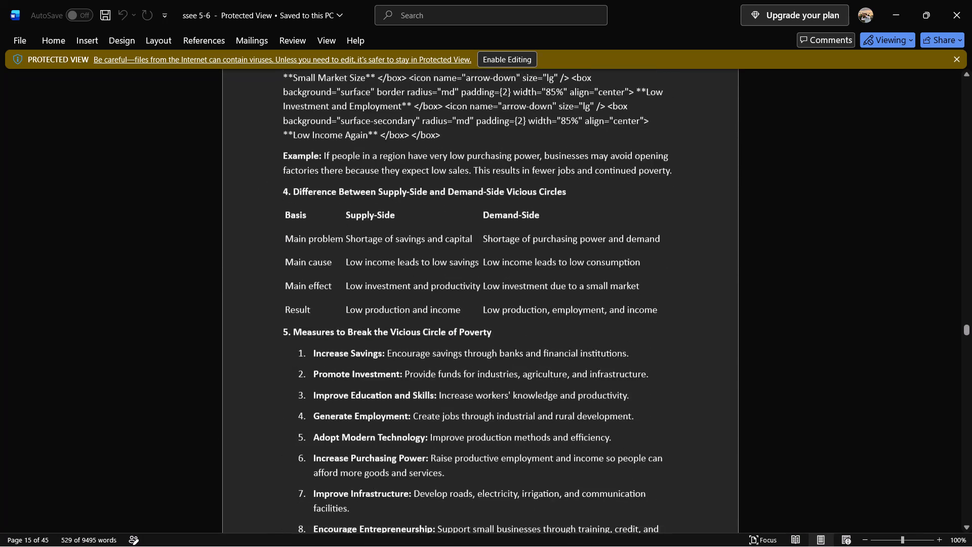
pyautogui.scroll(-3, 384, 279)
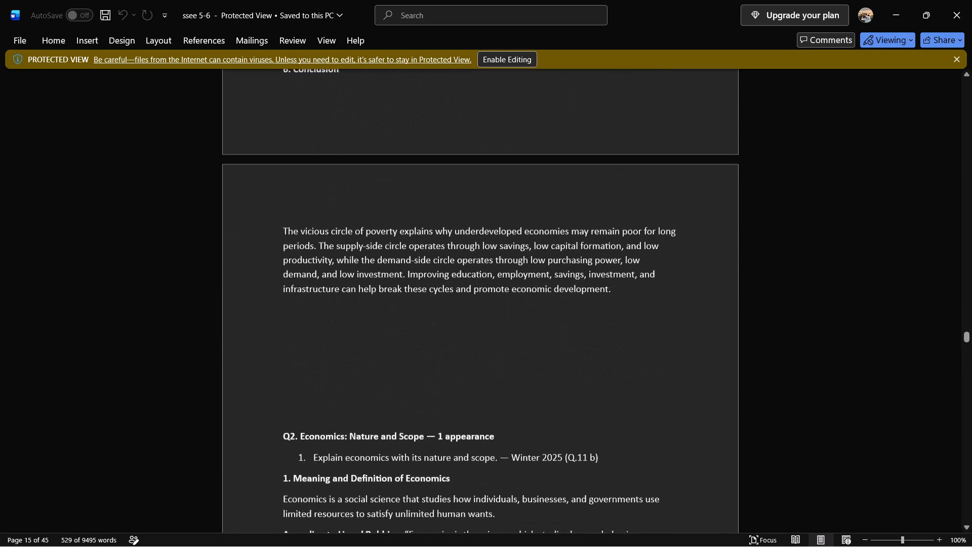
pyautogui.scroll(-3, 384, 279)
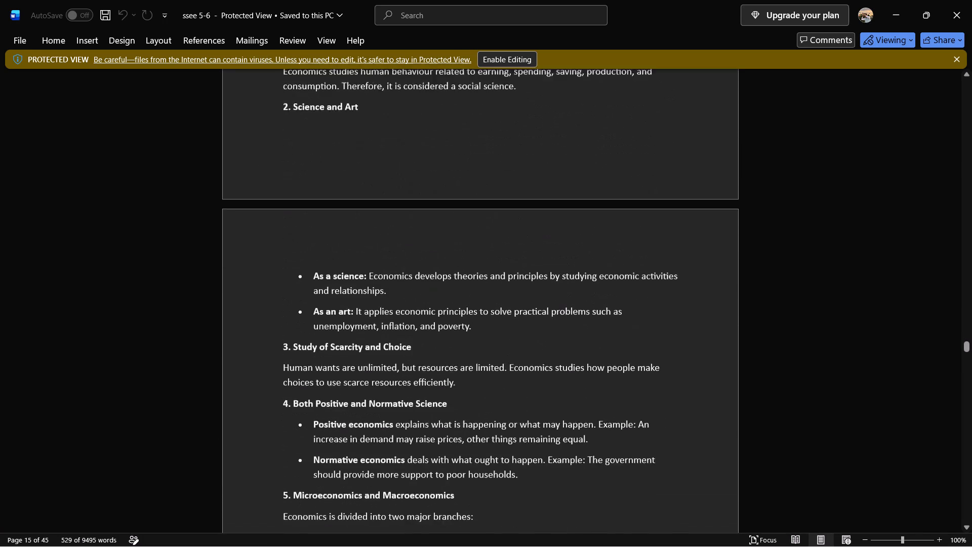
pyautogui.scroll(-6, 384, 279)
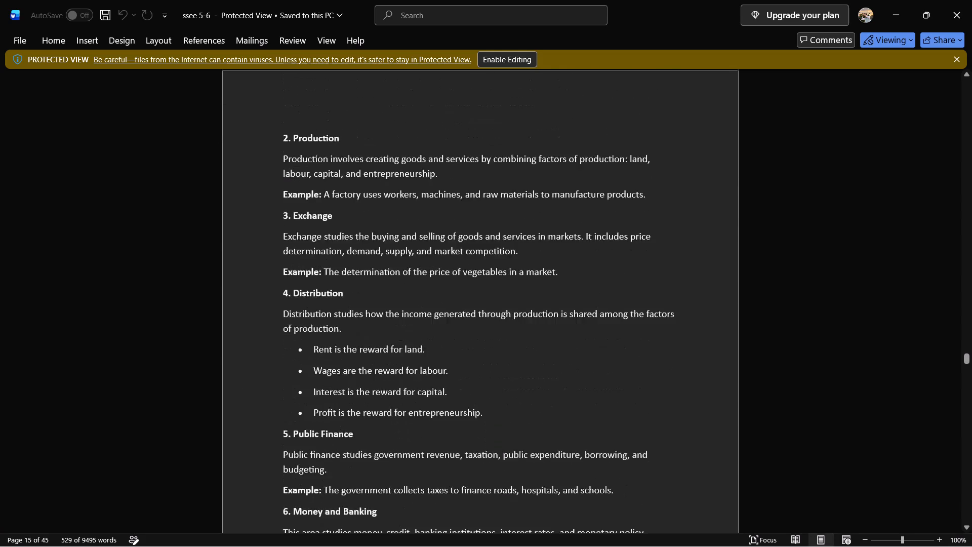
pyautogui.scroll(-2, 384, 279)
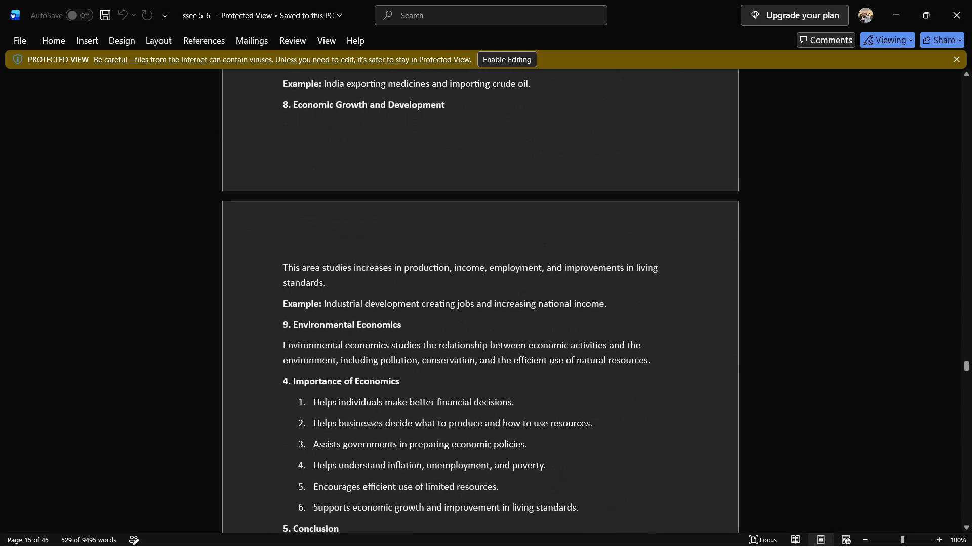
pyautogui.scroll(-4, 384, 279)
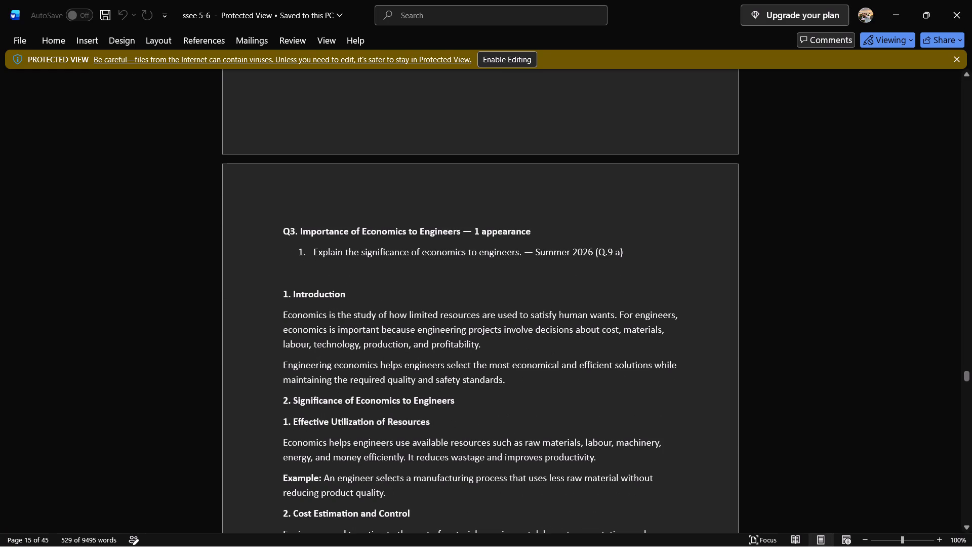
# Copy the whole "Explain the significance of economics to engineers" answer from ssee 5-6, from its question line through the conclusion.
pyautogui.moveTo(293, 250); pyautogui.dragTo(329, 546)
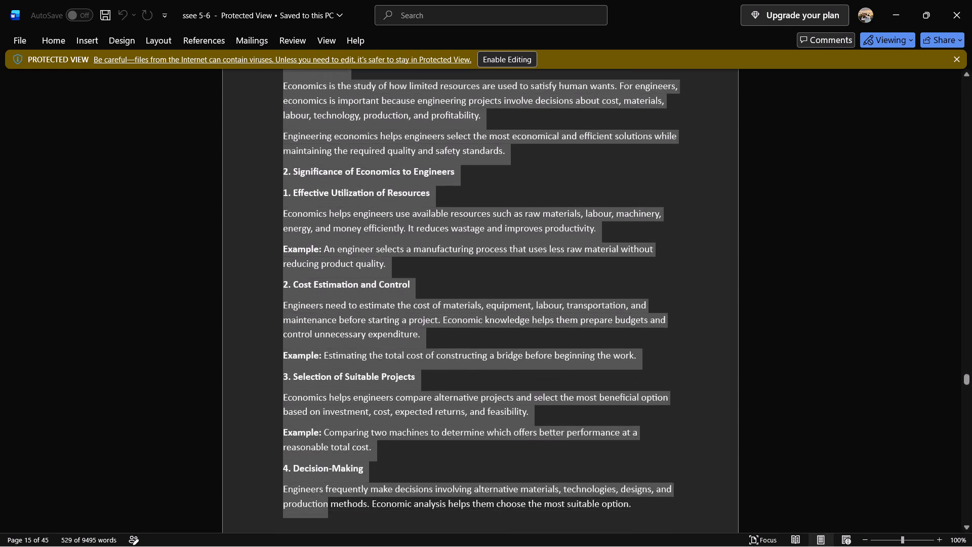
pyautogui.moveTo(329, 546); pyautogui.dragTo(329, 546)
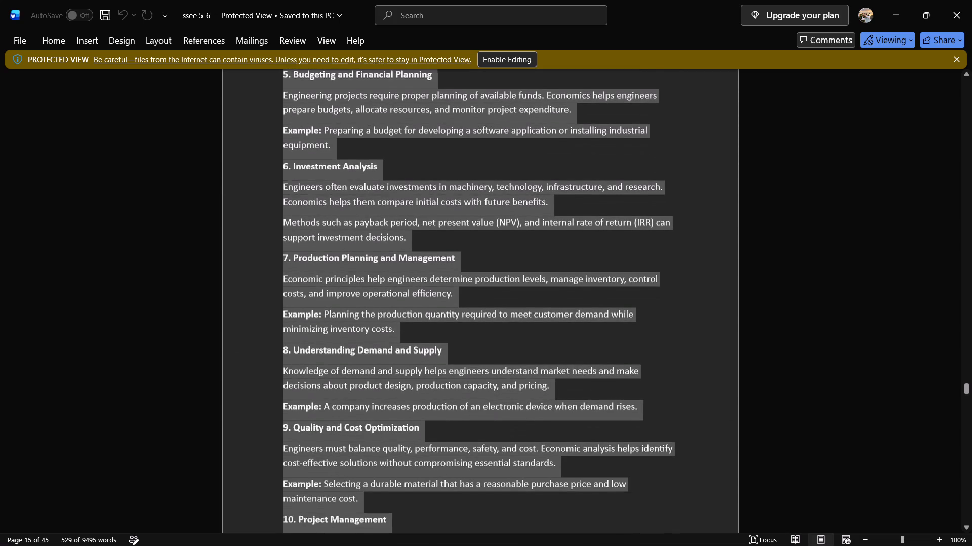
pyautogui.moveTo(329, 546); pyautogui.dragTo(311, 546)
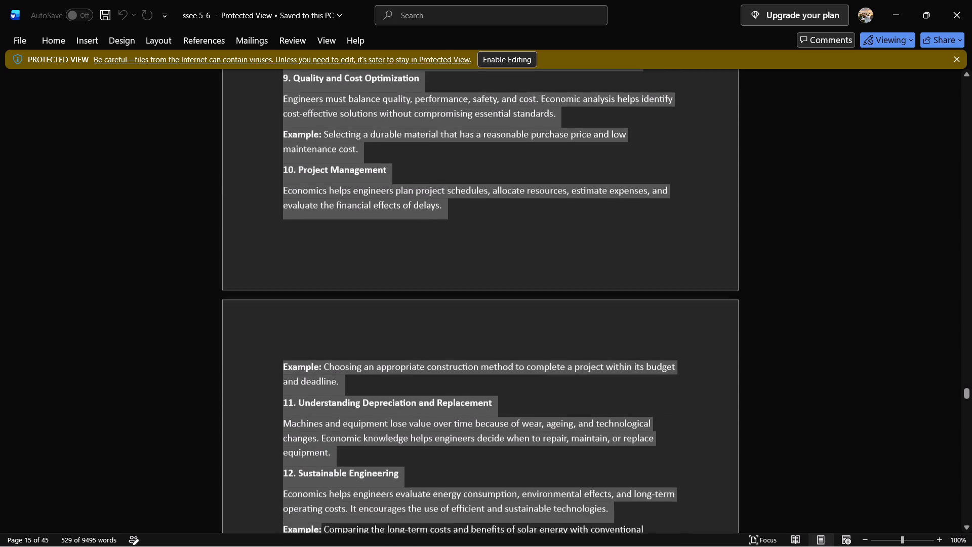
pyautogui.moveTo(311, 546); pyautogui.dragTo(293, 546)
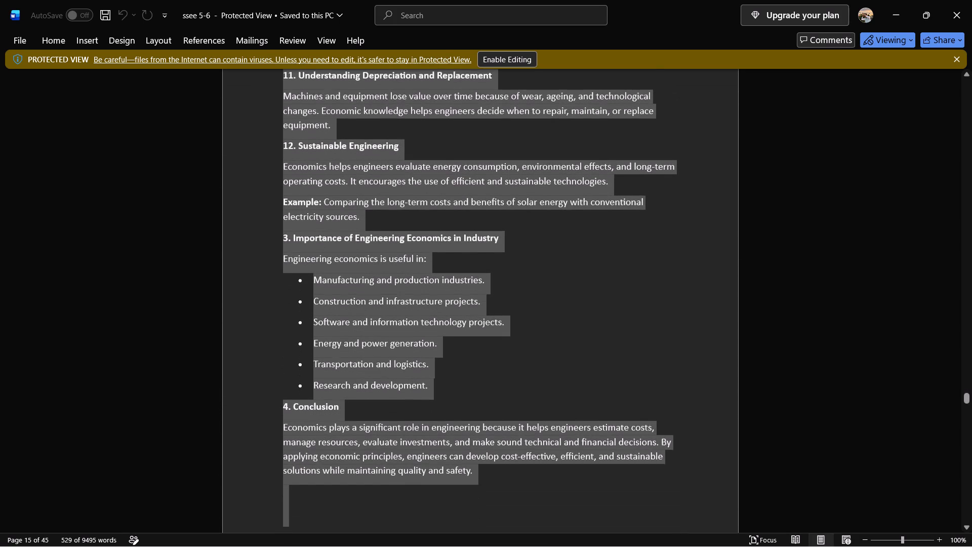
pyautogui.moveTo(293, 546); pyautogui.dragTo(395, 405)
pyautogui.hotkey('ctrl', 'c')
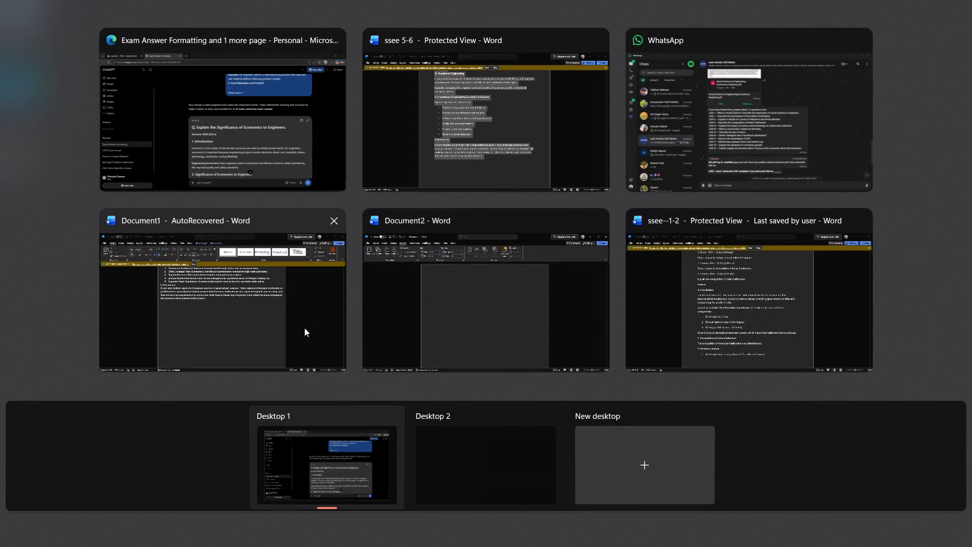
# Switch to Document1 in Word and paste the copied answer on a new line below the direct and indirect taxes conclusion.
pyautogui.click(263, 329)
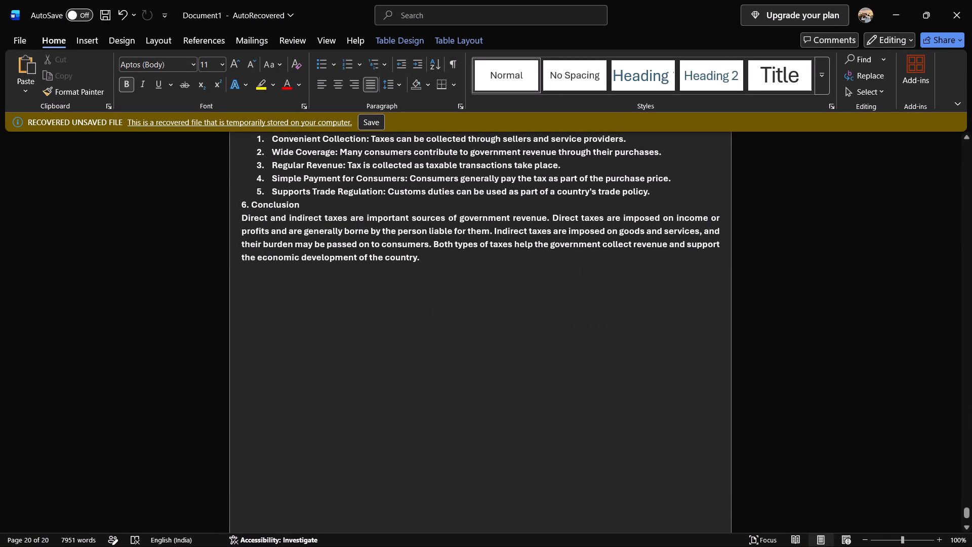
pyautogui.click(384, 339)
pyautogui.press('Return')
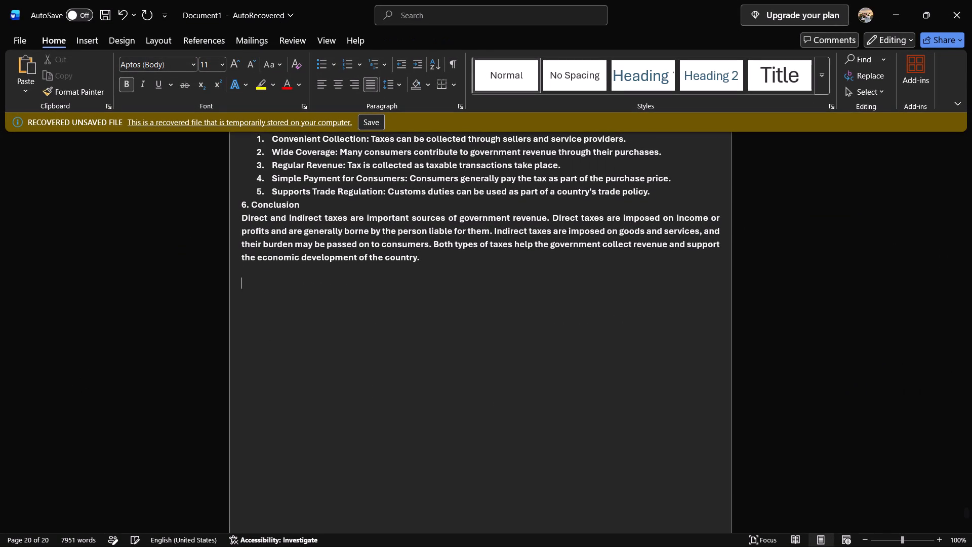
pyautogui.hotkey('ctrl', 'v')
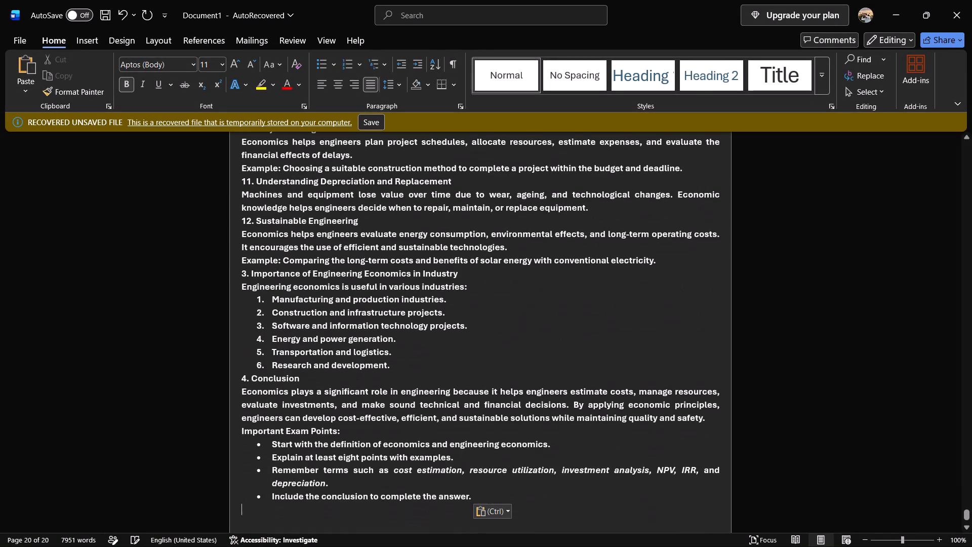
# Insert blank lines before "Q. Explain the Significance of Economics to Engineers." so it starts at the top of a new page, removing surplus ones.
pyautogui.scroll(2, 426, 253)
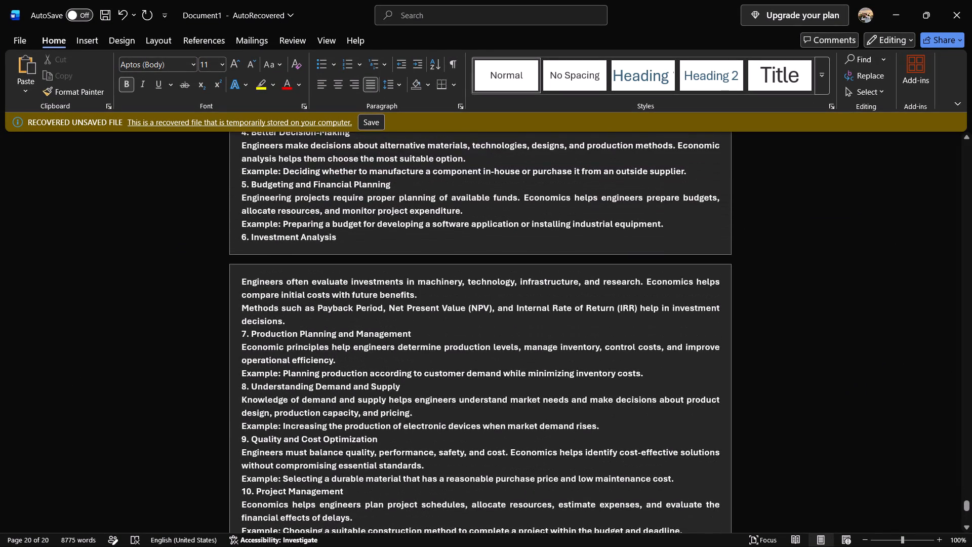
pyautogui.scroll(4, 426, 253)
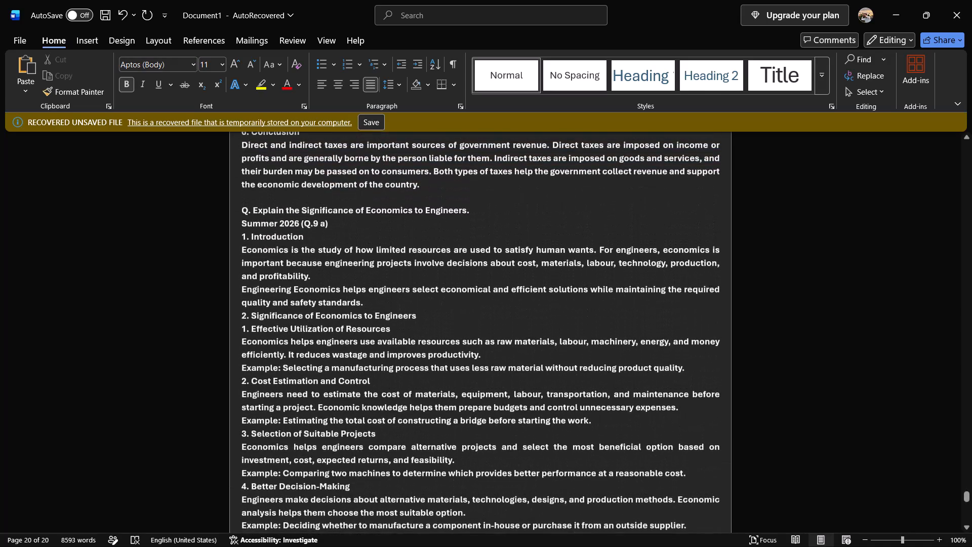
pyautogui.scroll(3, 426, 253)
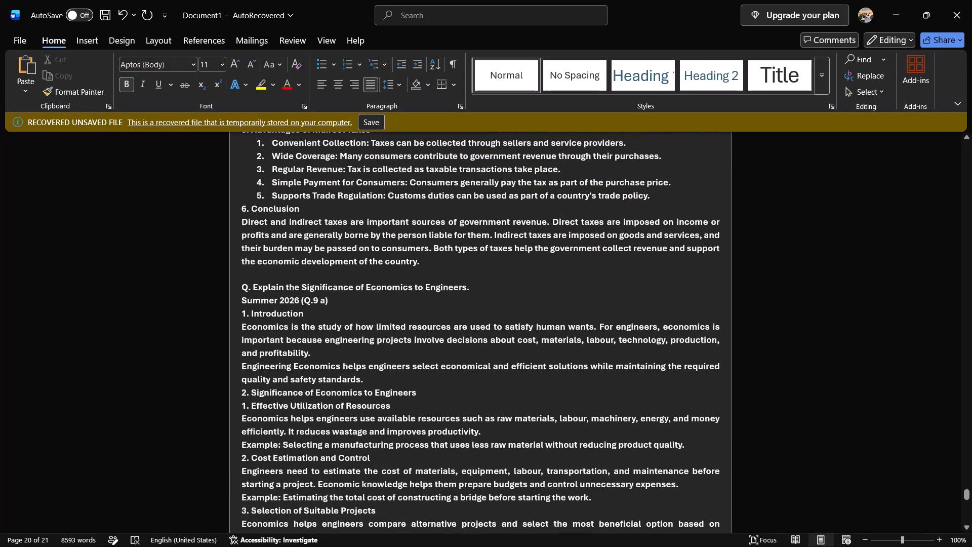
pyautogui.click(439, 269)
pyautogui.press('Return')
pyautogui.press('Return')
pyautogui.press('Return')
pyautogui.press('Return')
pyautogui.press('Return')
pyautogui.press('Return')
pyautogui.press('Return')
pyautogui.press('Return')
pyautogui.press('Return')
pyautogui.press('Return')
pyautogui.press('Return')
pyautogui.press('Return')
pyautogui.press('Return')
pyautogui.press('Return')
pyautogui.press('Return')
pyautogui.press('Return')
pyautogui.press('Return')
pyautogui.press('Return')
pyautogui.press('Return')
pyautogui.press('Return')
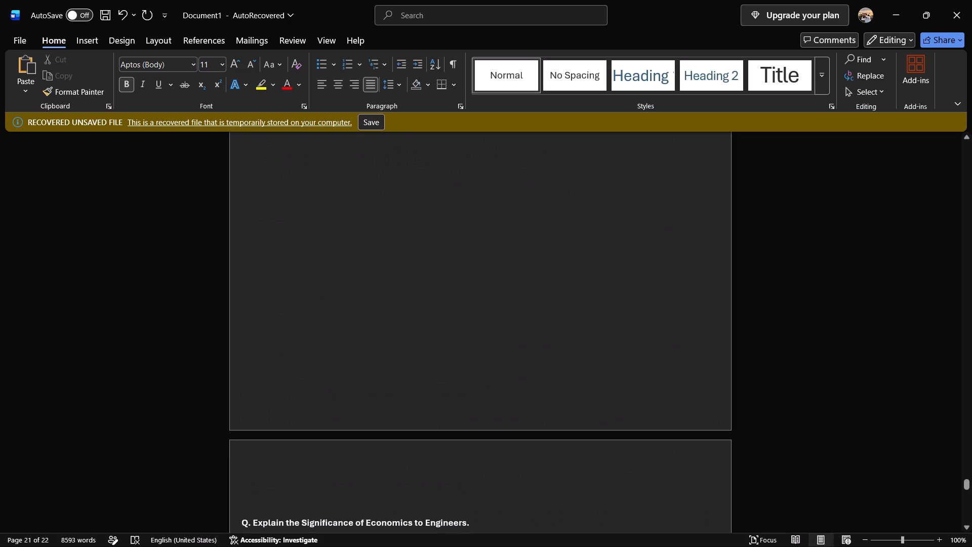
pyautogui.press('BackSpace')
pyautogui.press('BackSpace')
pyautogui.press('BackSpace')
pyautogui.press('BackSpace')
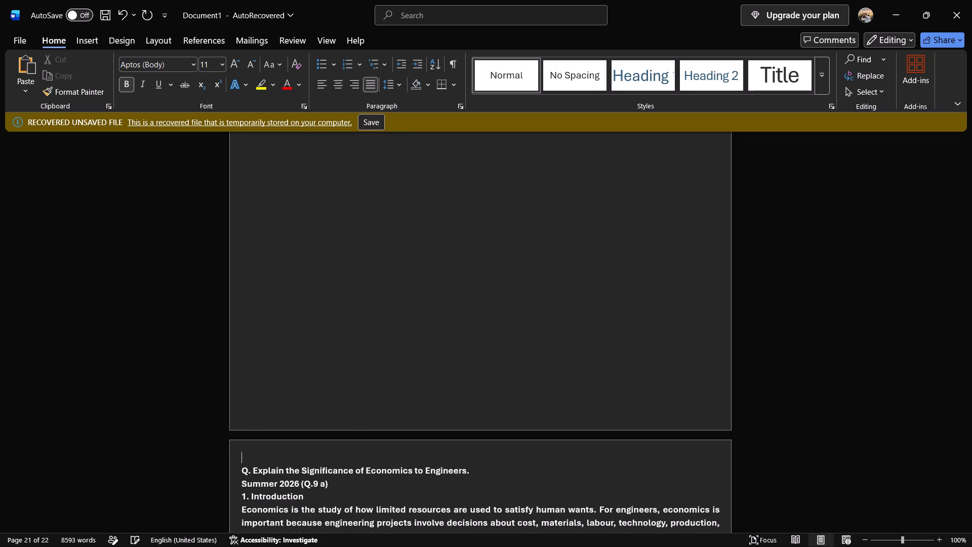
pyautogui.press('BackSpace')
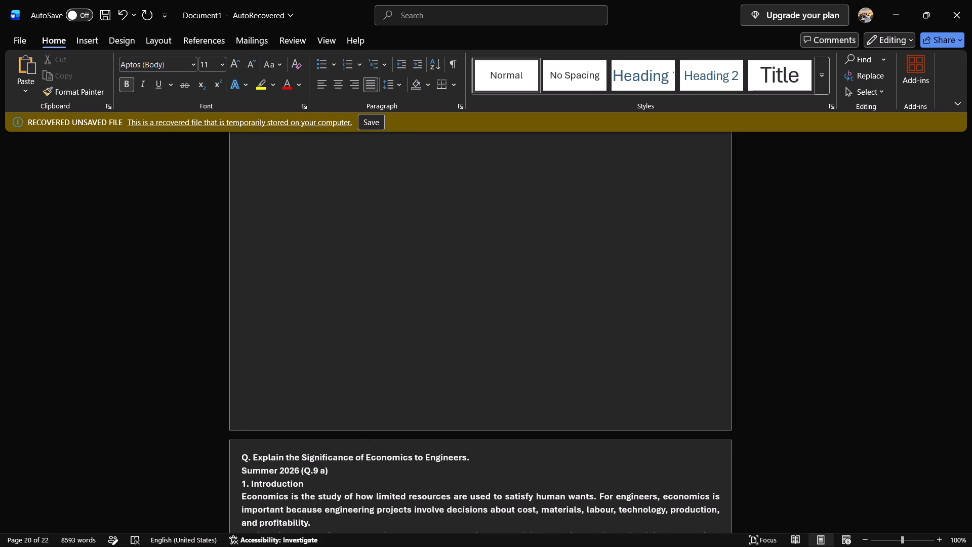
# Add the heading "Unit 6" on its own line above the economics question and enlarge it to 16 pt.
pyautogui.press('Return')
pyautogui.write('unit 6')
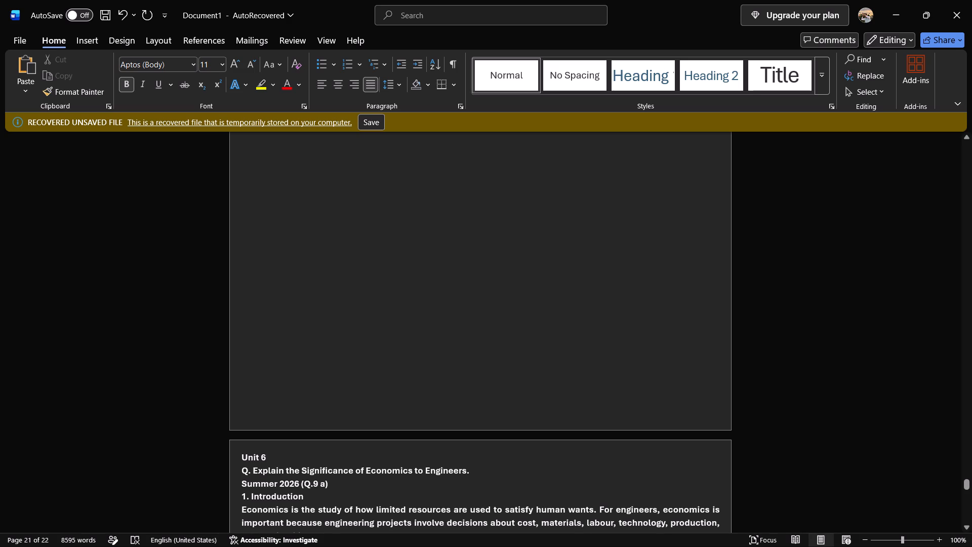
pyautogui.moveTo(274, 459); pyautogui.dragTo(219, 465)
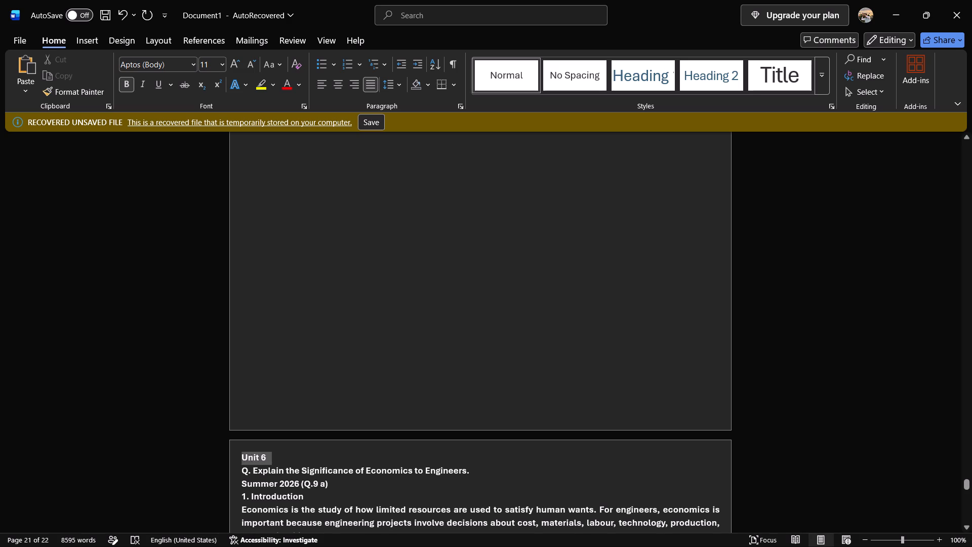
pyautogui.moveTo(219, 465); pyautogui.dragTo(214, 467)
pyautogui.click(297, 455)
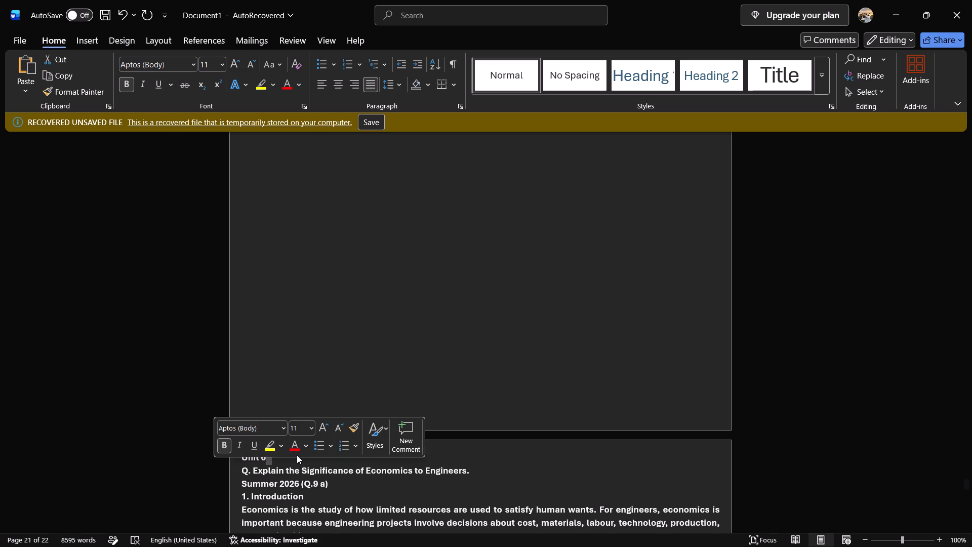
pyautogui.click(286, 458)
pyautogui.moveTo(278, 455); pyautogui.dragTo(261, 459)
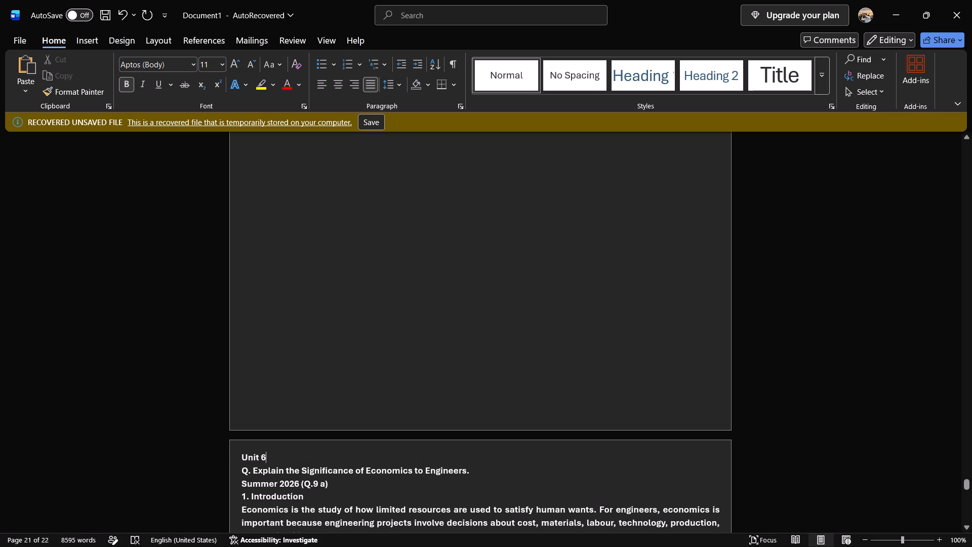
pyautogui.moveTo(261, 459); pyautogui.dragTo(238, 460)
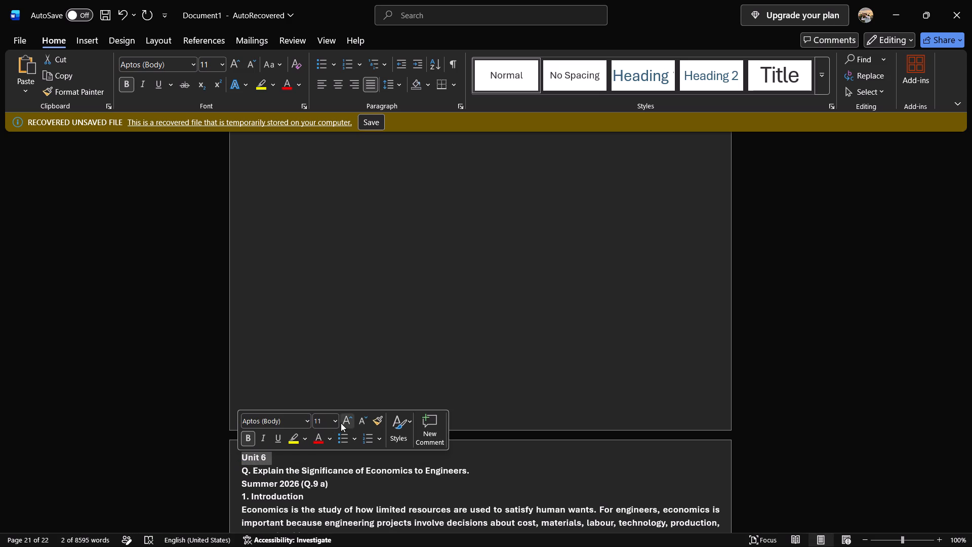
pyautogui.click(346, 419)
pyautogui.click(346, 419)
pyautogui.click(346, 419)
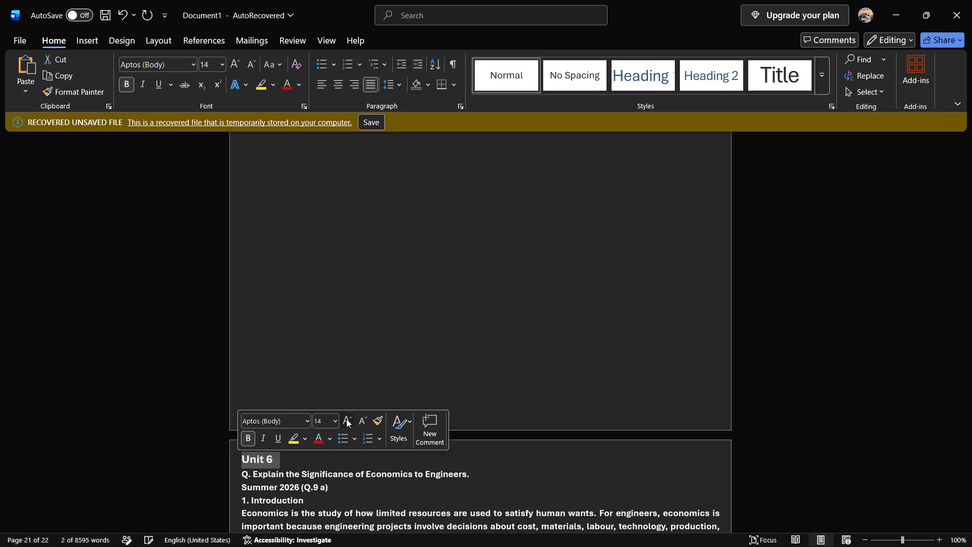
# Enlarge the question line "Q. Explain the Significance of Economics to Engineers." to 12 pt.
pyautogui.moveTo(484, 481); pyautogui.dragTo(260, 491)
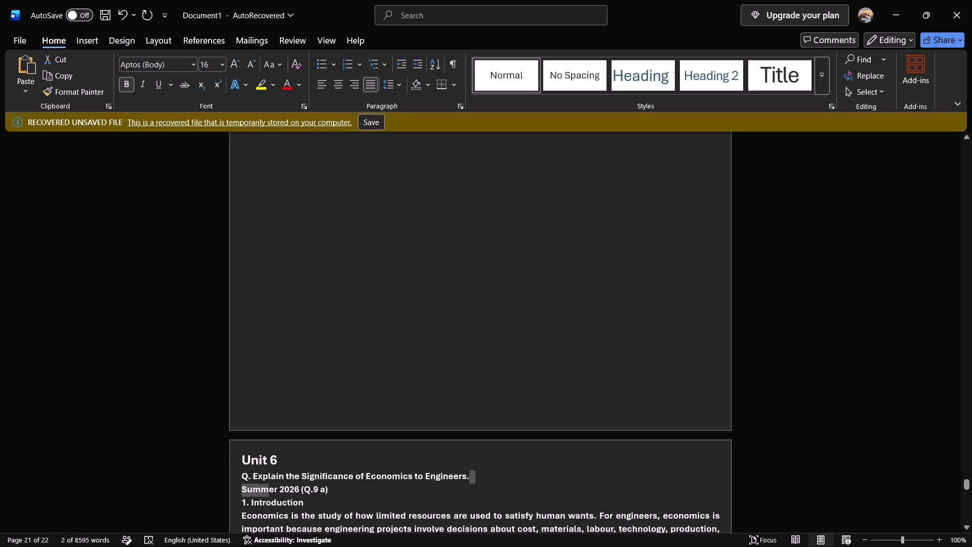
pyautogui.moveTo(260, 491); pyautogui.dragTo(245, 481)
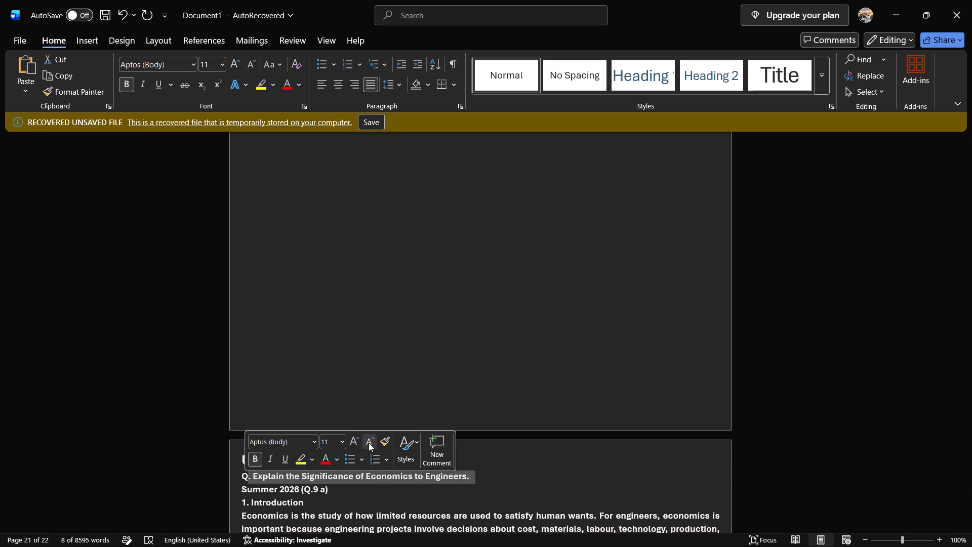
pyautogui.click(357, 439)
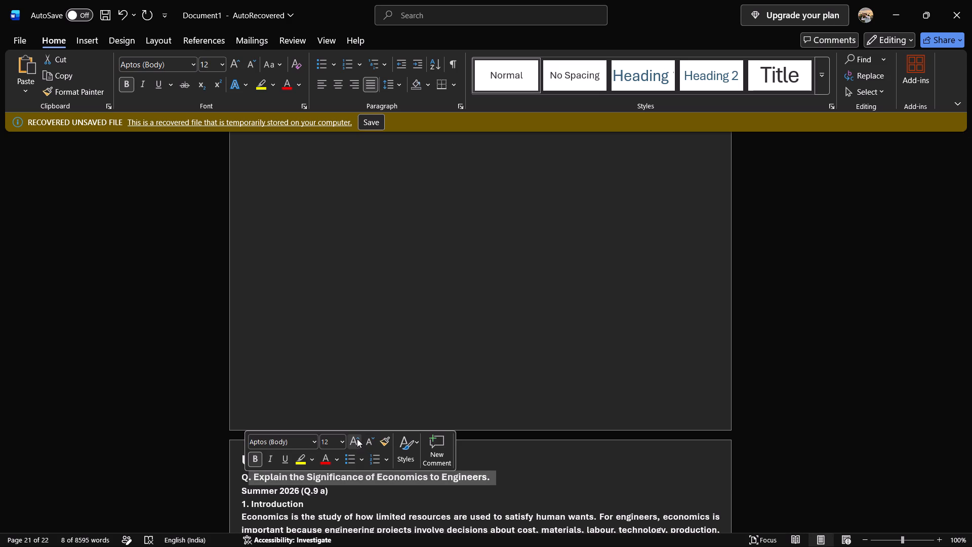
pyautogui.click(517, 453)
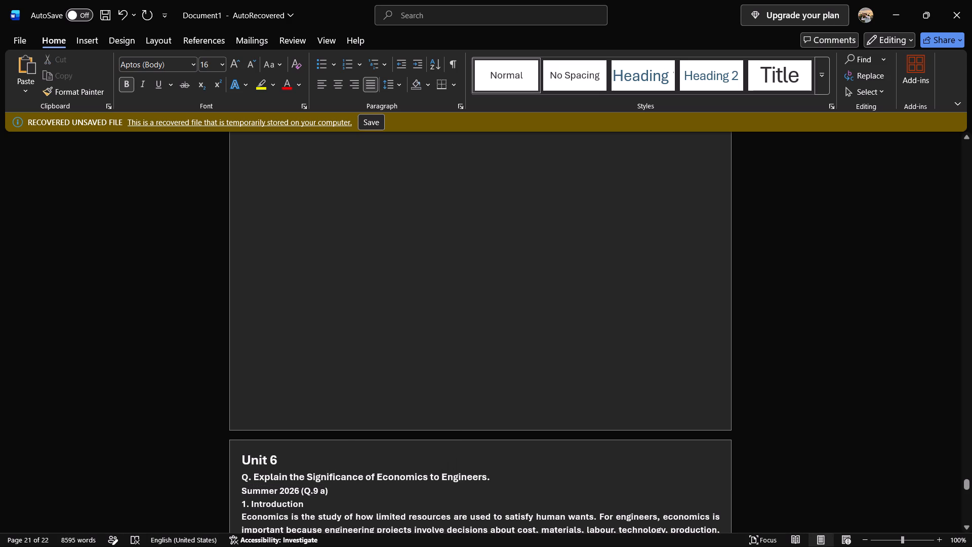
# Delete the "Summer 2026 (Q.9 a)" and "1. Introduction" lines below the economics question.
pyautogui.moveTo(318, 504); pyautogui.dragTo(238, 485)
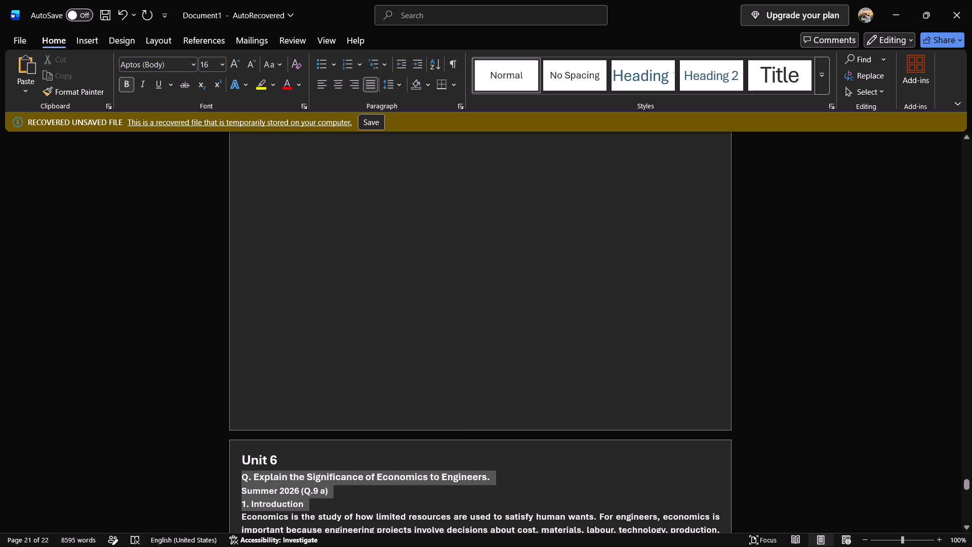
pyautogui.moveTo(238, 485); pyautogui.dragTo(237, 492)
pyautogui.press('BackSpace')
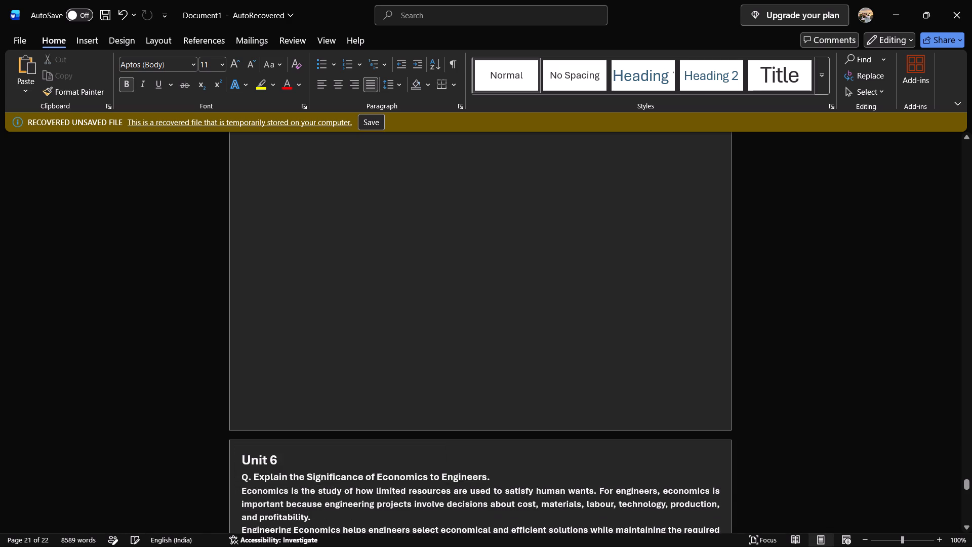
# Look over the rest of the significance of economics answer, from its numbered points to the industry importance section.
pyautogui.scroll(-3, 292, 455)
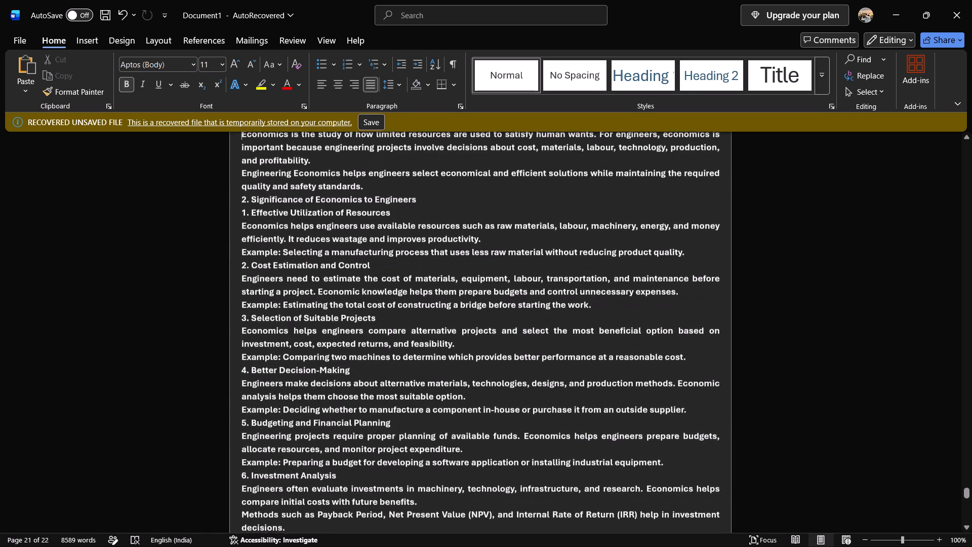
pyautogui.scroll(-3, 292, 455)
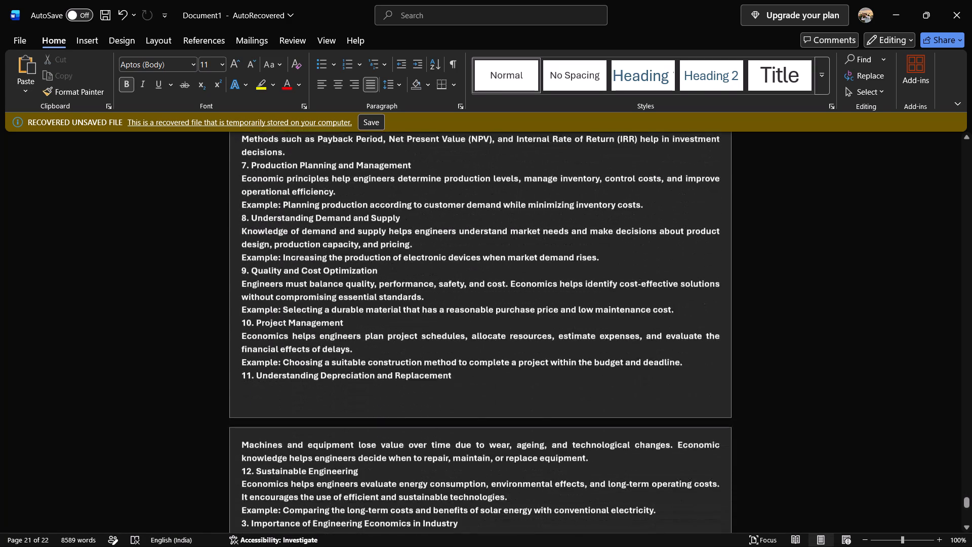
pyautogui.scroll(-1, 292, 455)
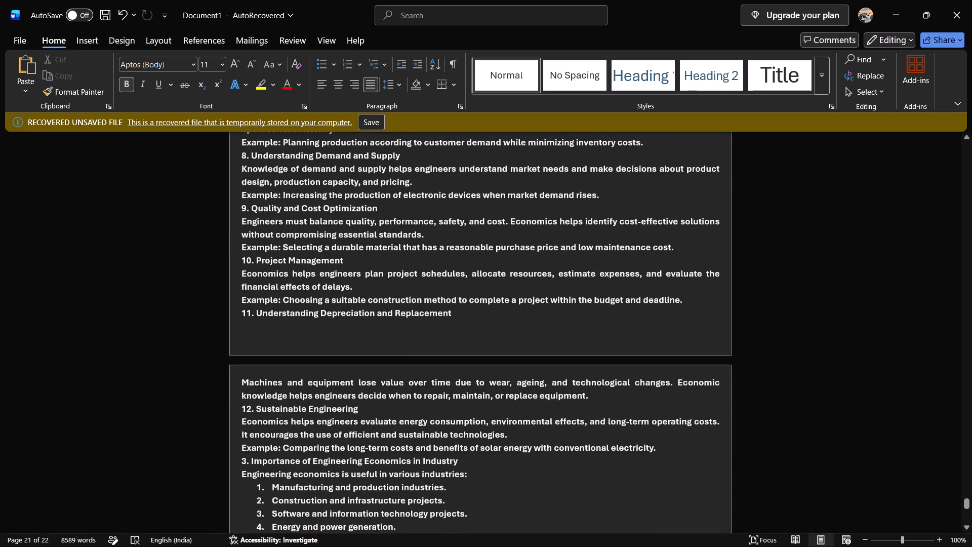
# Add a long row of dots after the heading "11. Understanding Depreciation and Replacement" in the economics answer.
pyautogui.click(478, 308)
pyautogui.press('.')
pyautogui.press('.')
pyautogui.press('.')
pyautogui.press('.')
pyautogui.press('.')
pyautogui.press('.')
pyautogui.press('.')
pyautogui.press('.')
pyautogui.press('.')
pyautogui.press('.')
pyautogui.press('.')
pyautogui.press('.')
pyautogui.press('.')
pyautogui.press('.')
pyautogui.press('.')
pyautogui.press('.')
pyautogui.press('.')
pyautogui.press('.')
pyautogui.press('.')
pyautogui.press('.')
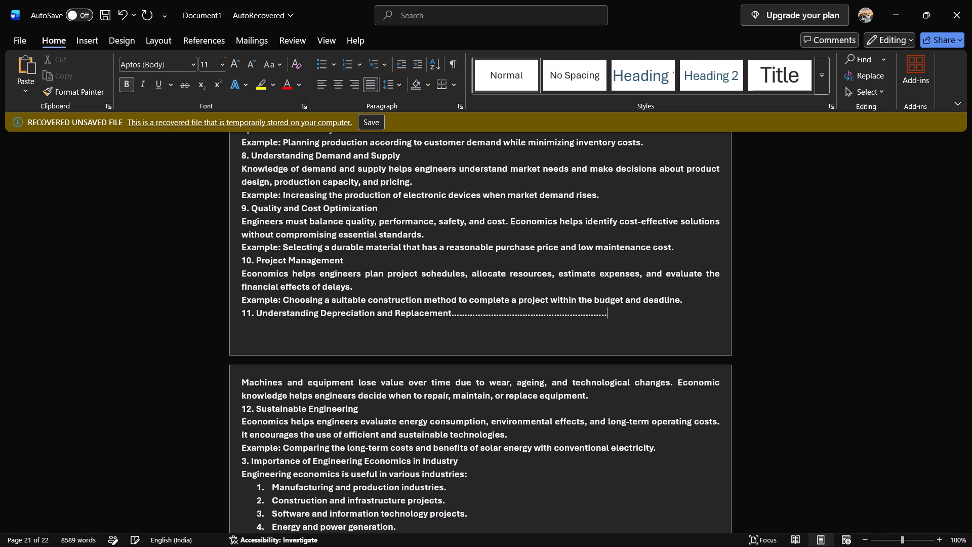
# Delete the "Important Exam Points:" heading and its bullet list below the conclusion of the economics answer.
pyautogui.scroll(-2, 487, 374)
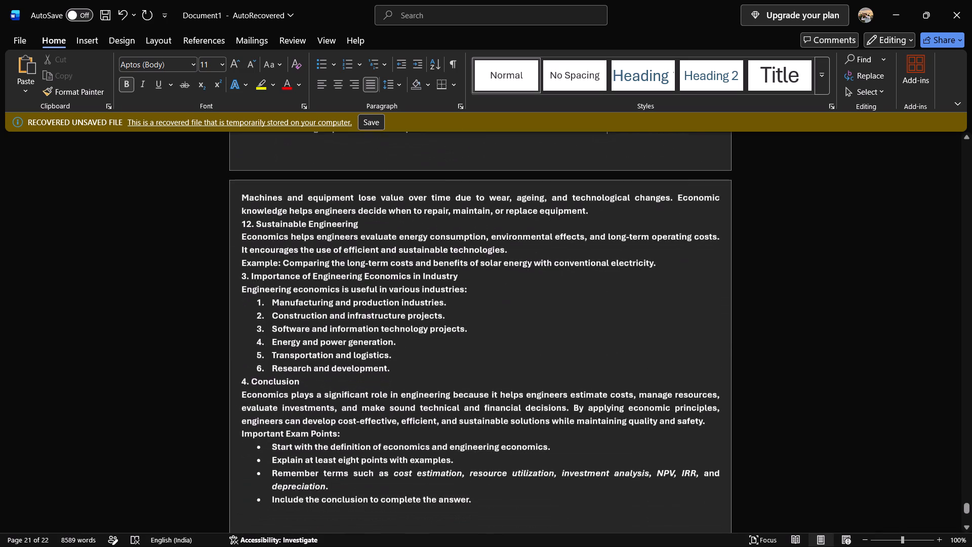
pyautogui.scroll(-1, 487, 374)
pyautogui.moveTo(503, 409); pyautogui.dragTo(362, 380)
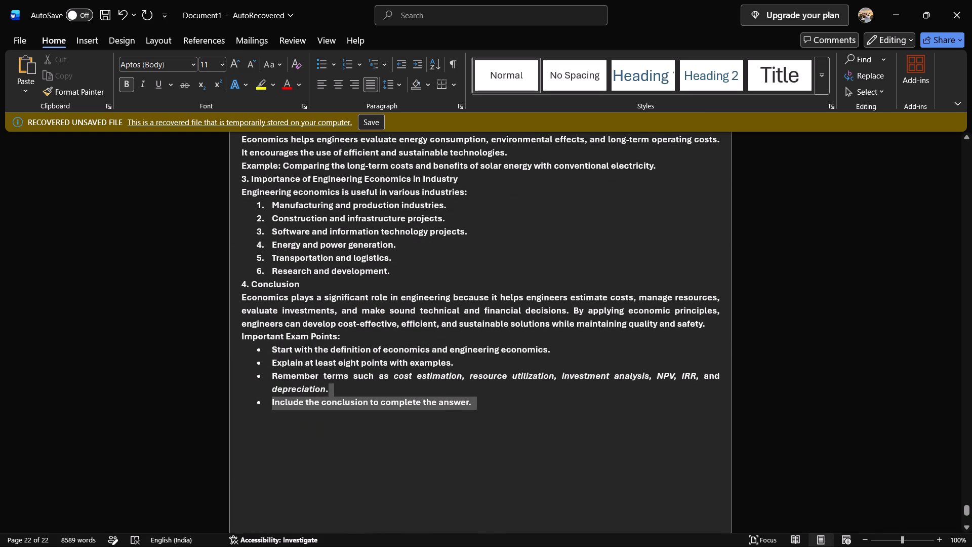
pyautogui.moveTo(362, 380); pyautogui.dragTo(258, 330)
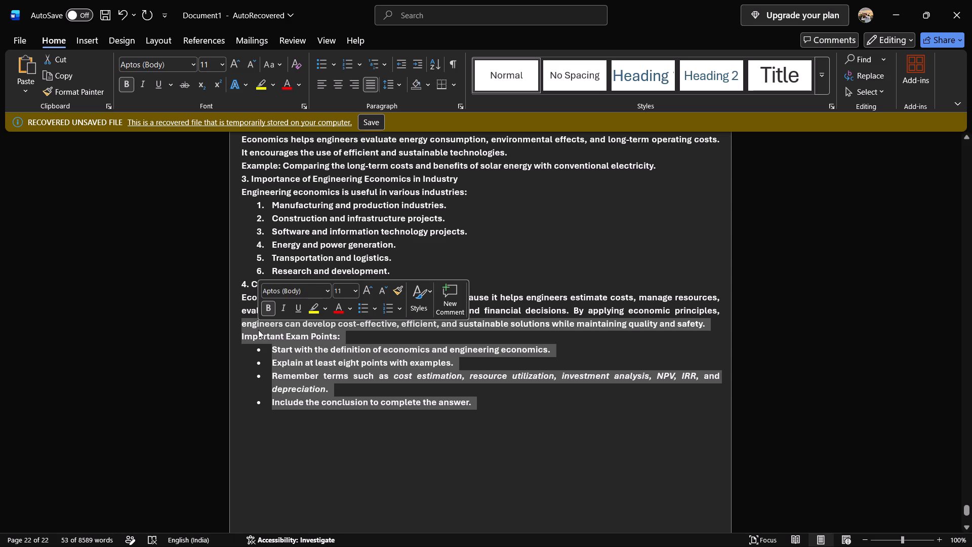
pyautogui.click(472, 397)
pyautogui.moveTo(472, 397); pyautogui.dragTo(238, 339)
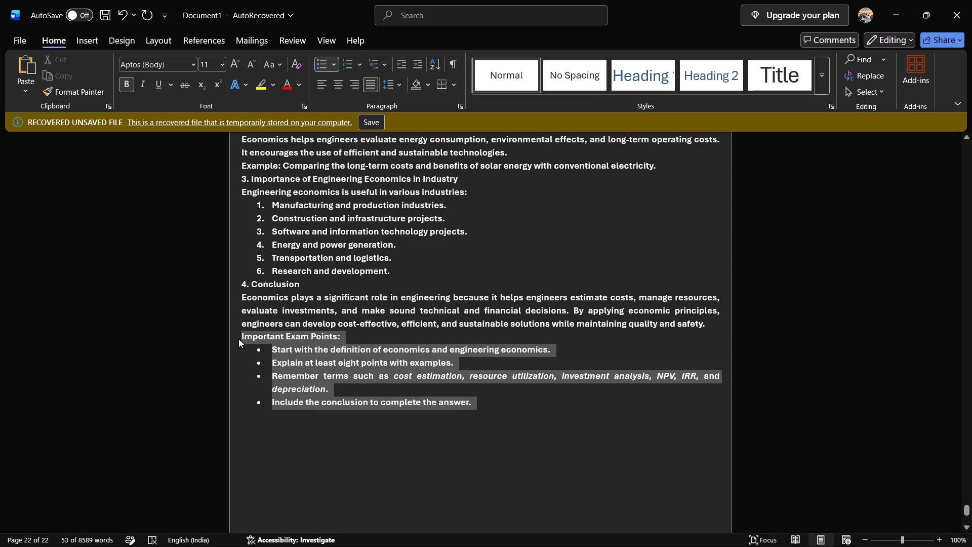
pyautogui.moveTo(238, 339); pyautogui.dragTo(237, 339)
pyautogui.press('BackSpace')
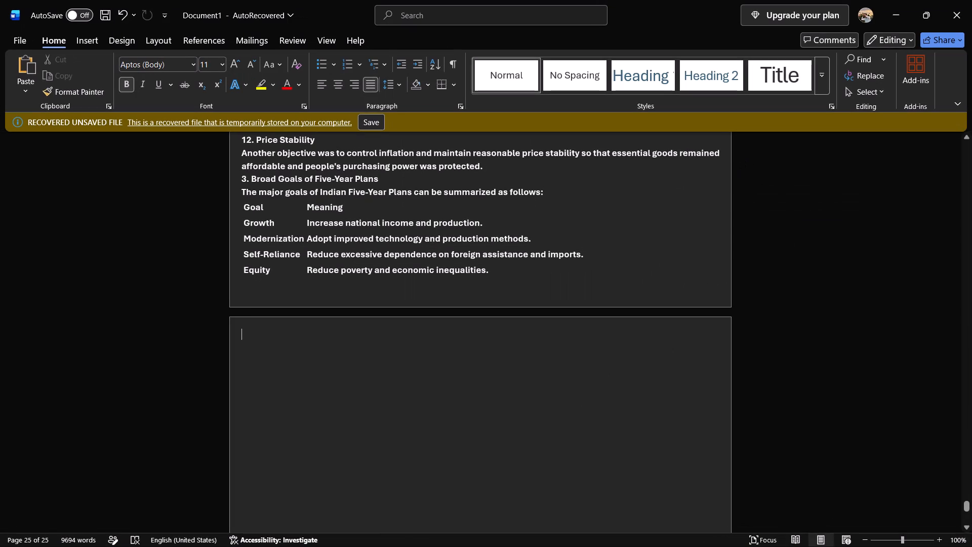
pyautogui.hotkey('ctrl', 'v')
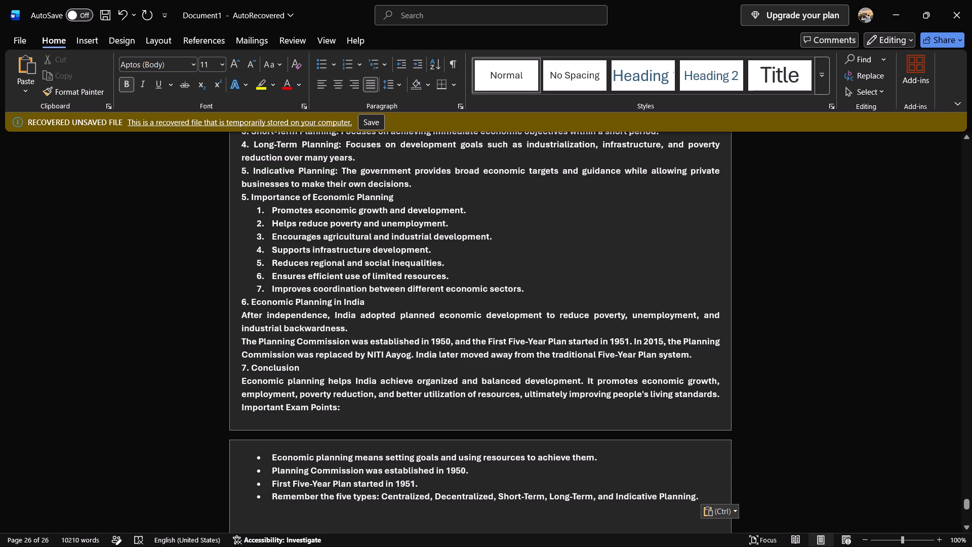
# Delete the "Important Exam Points:" line and its four bullets at the end of the Economic Planning answer.
pyautogui.moveTo(249, 511); pyautogui.dragTo(198, 395)
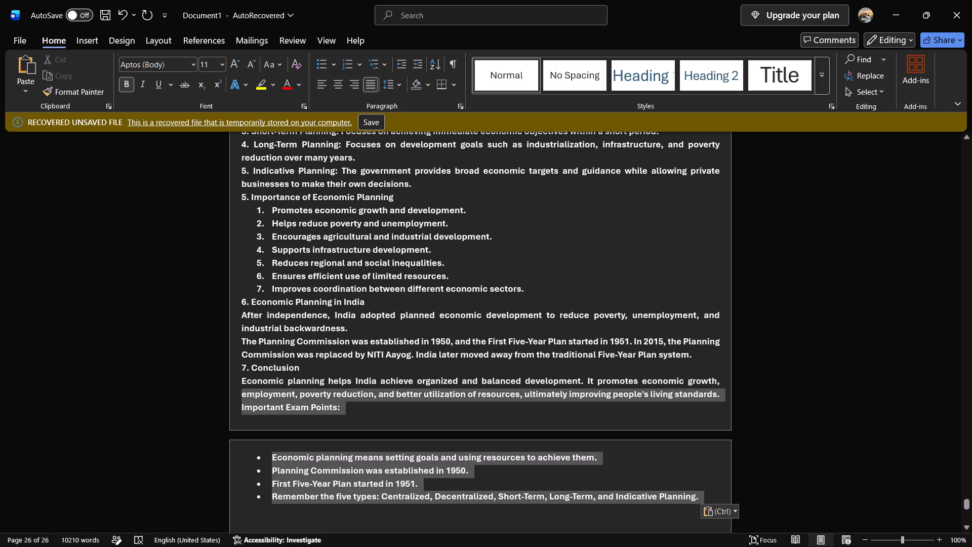
pyautogui.moveTo(198, 395); pyautogui.dragTo(208, 421)
pyautogui.press('BackSpace')
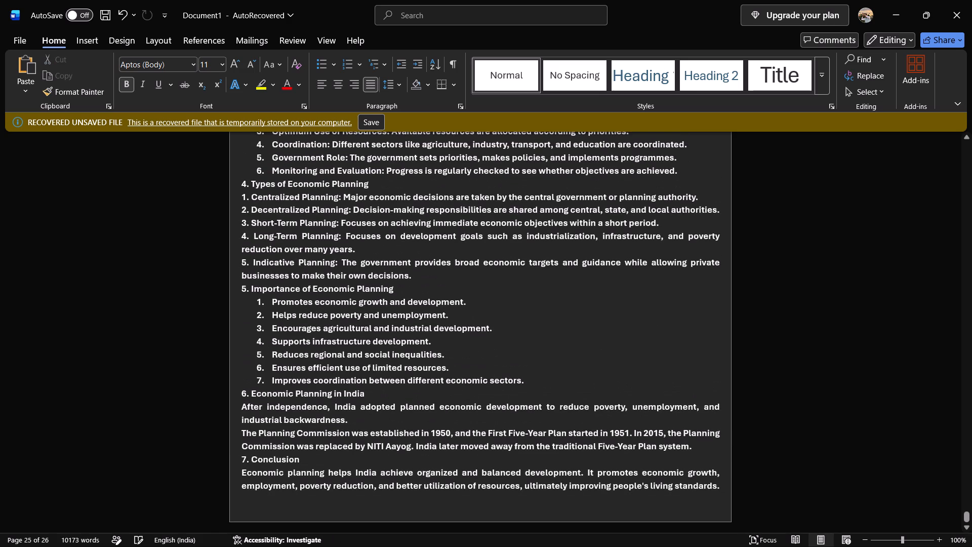
# Delete the "Summer 2026 (Q.12 a)" line beneath the "Q. Explain Economic Planning." heading.
pyautogui.scroll(2, 359, 286)
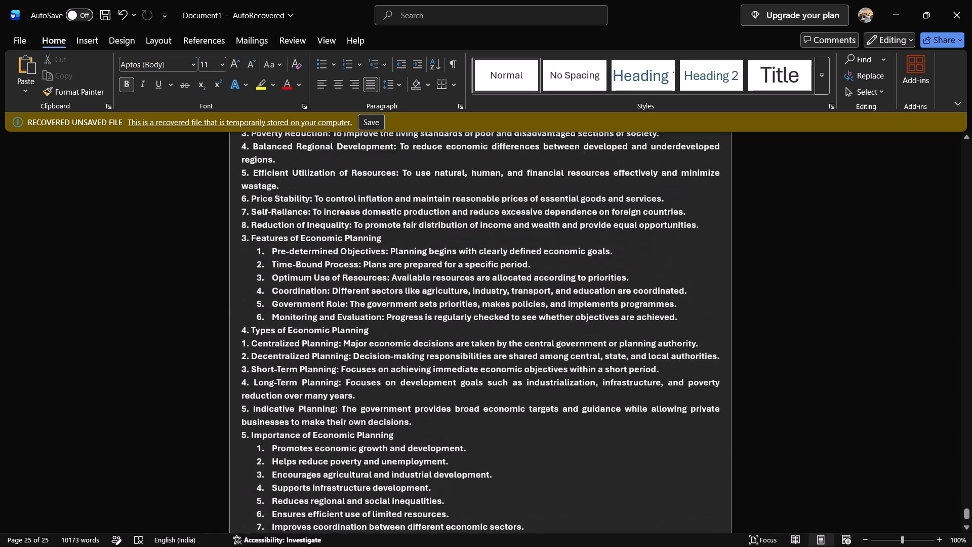
pyautogui.scroll(3, 359, 286)
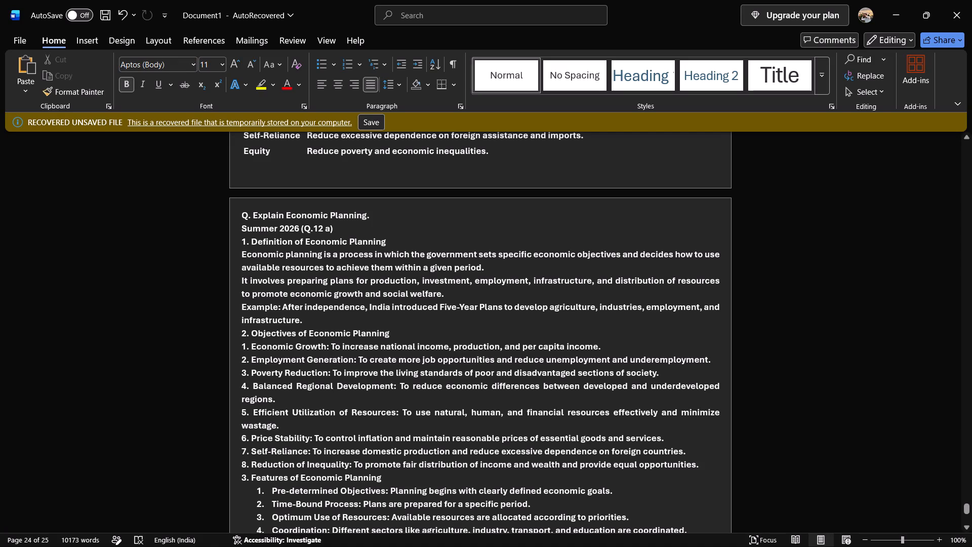
pyautogui.moveTo(343, 233); pyautogui.dragTo(252, 232)
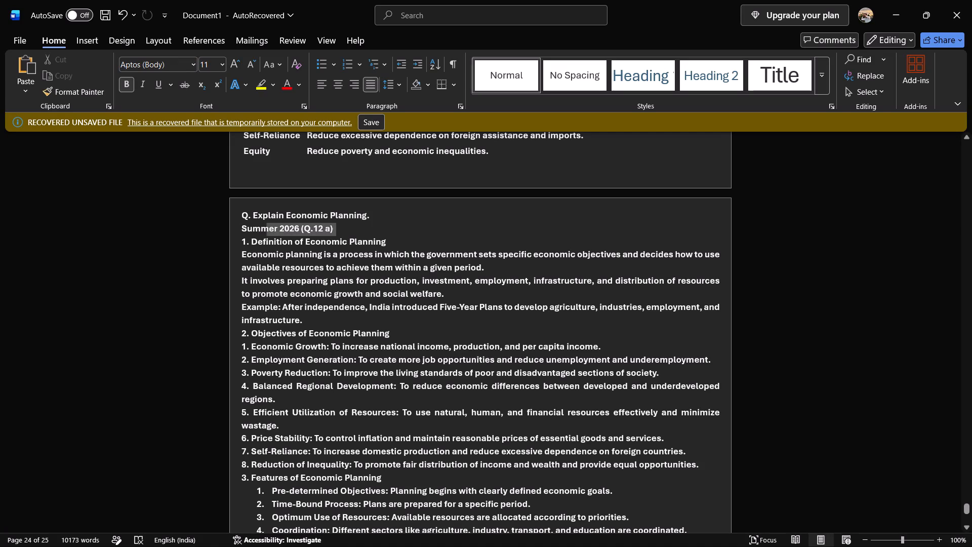
pyautogui.moveTo(252, 232); pyautogui.dragTo(236, 235)
pyautogui.press('BackSpace')
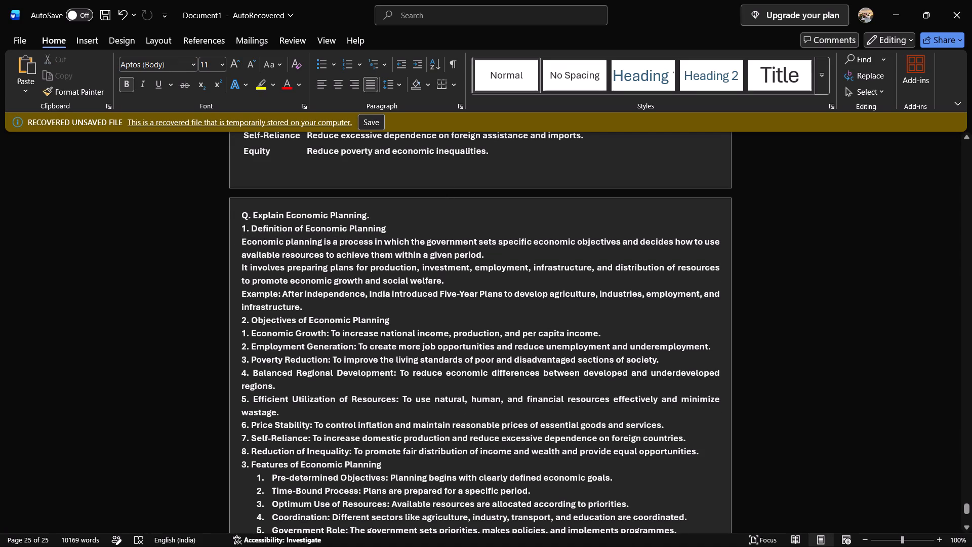
# Increase the font size of the "Q. Explain Economic Planning." heading to 12.
pyautogui.moveTo(383, 208); pyautogui.dragTo(237, 205)
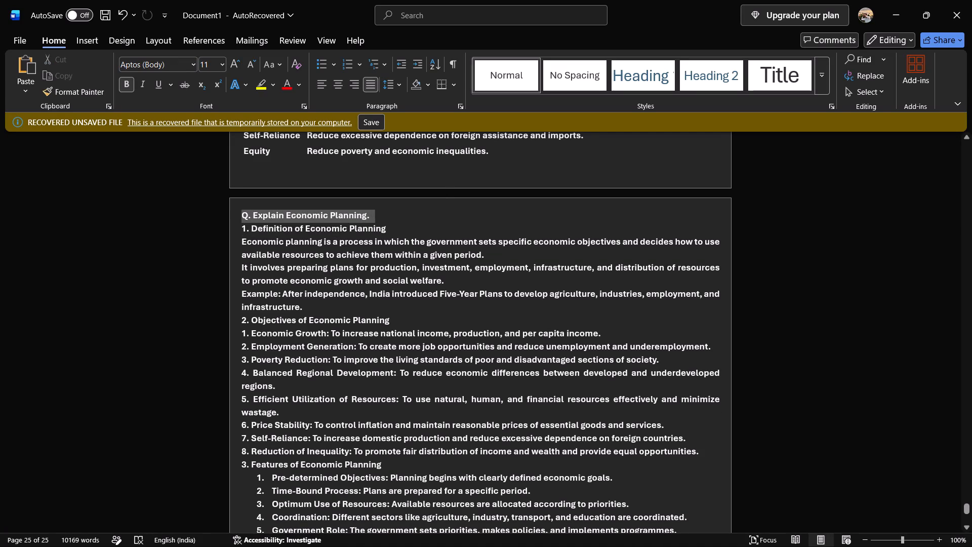
pyautogui.moveTo(237, 205); pyautogui.dragTo(234, 205)
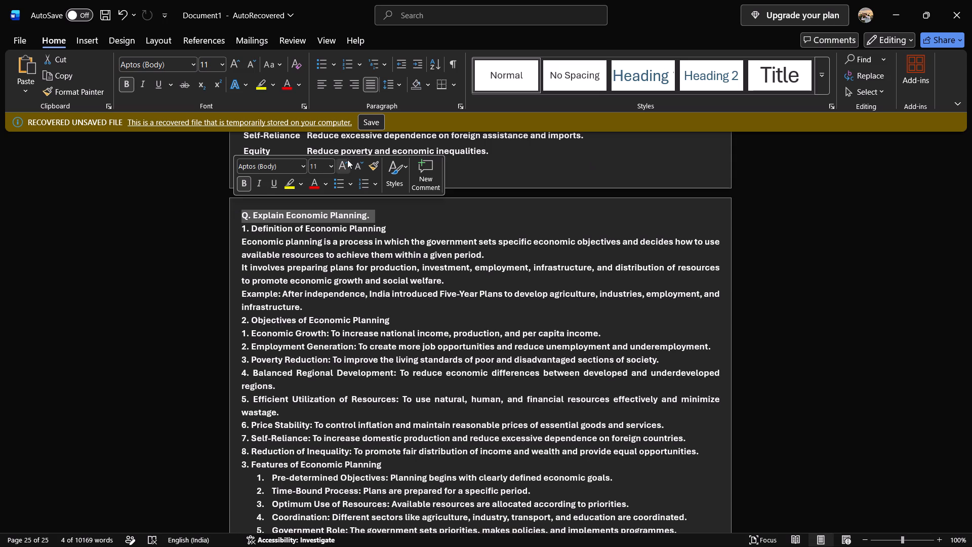
pyautogui.click(347, 160)
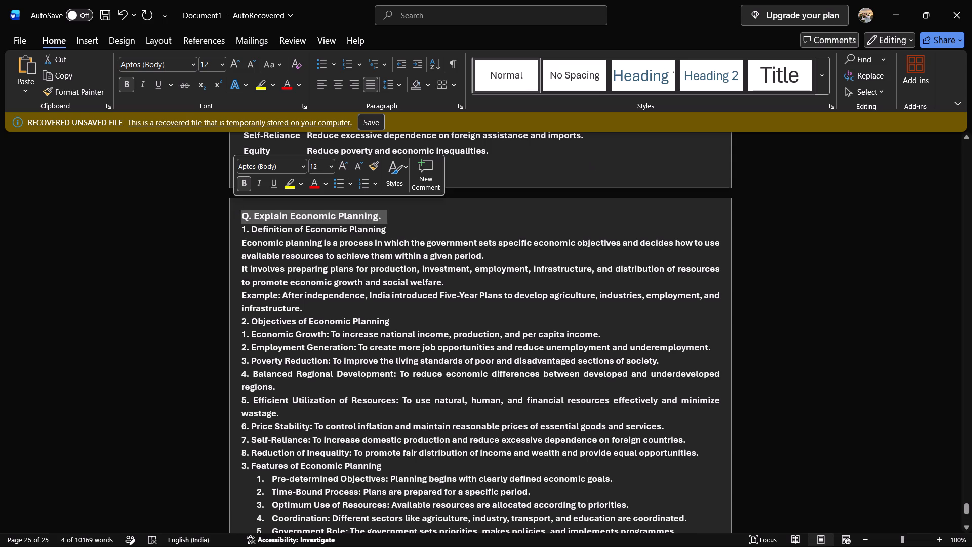
pyautogui.scroll(-5, 320, 235)
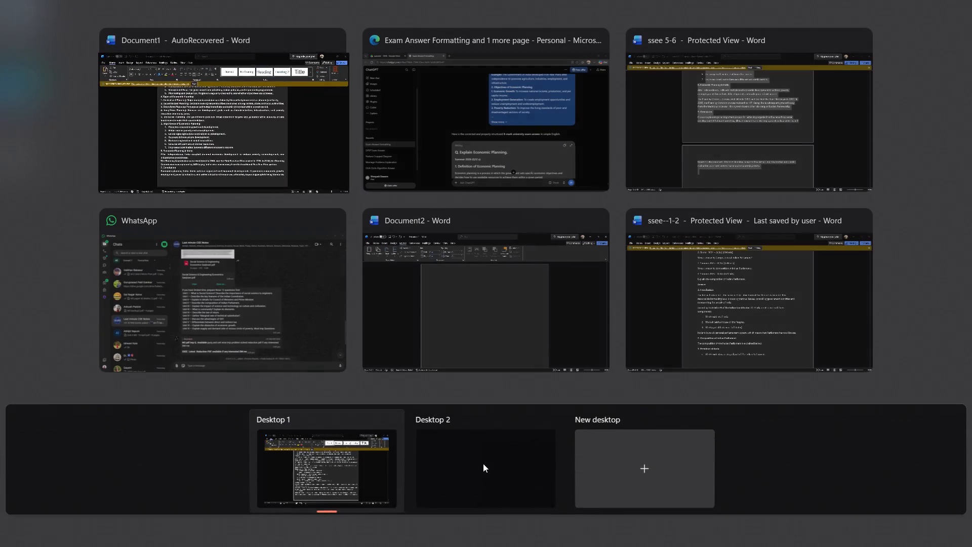
pyautogui.click(712, 143)
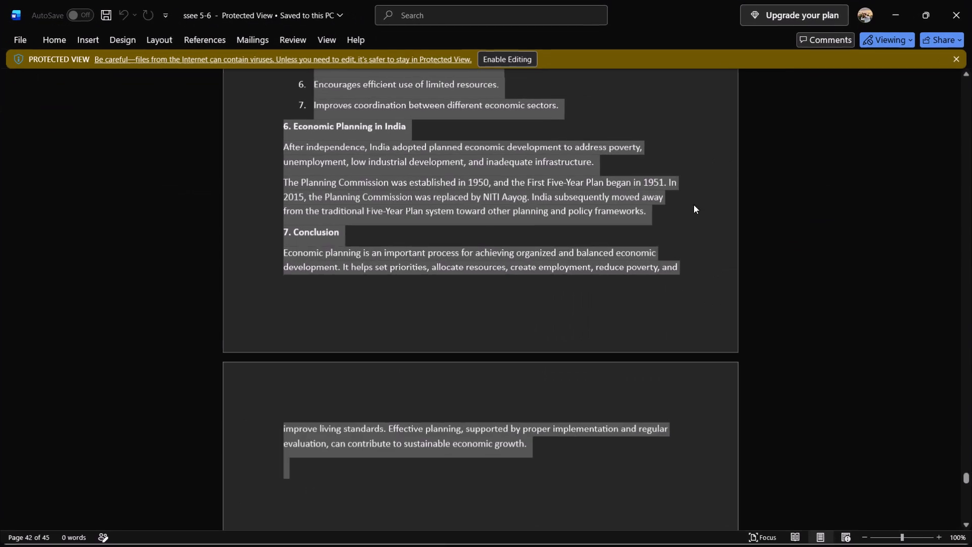
pyautogui.scroll(-4, 688, 221)
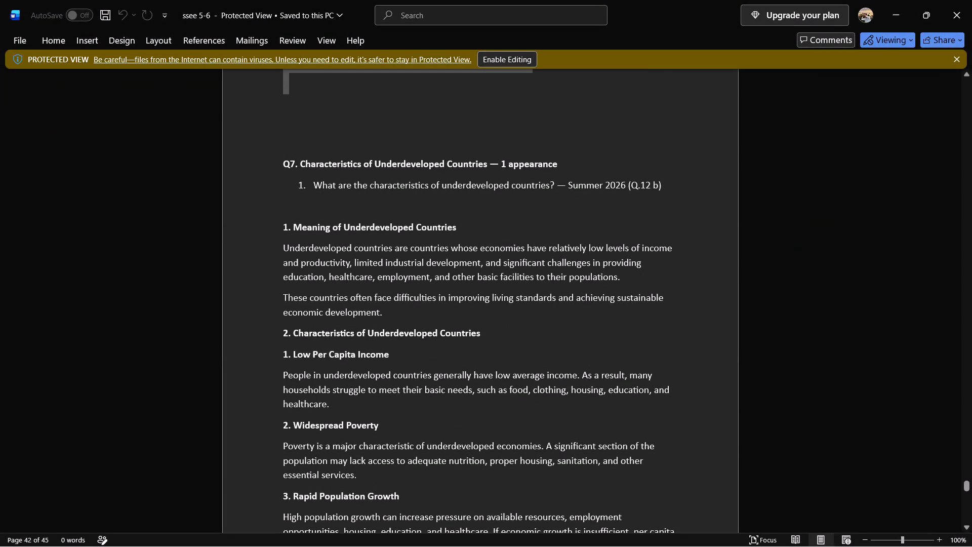
pyautogui.moveTo(310, 190); pyautogui.dragTo(400, 489)
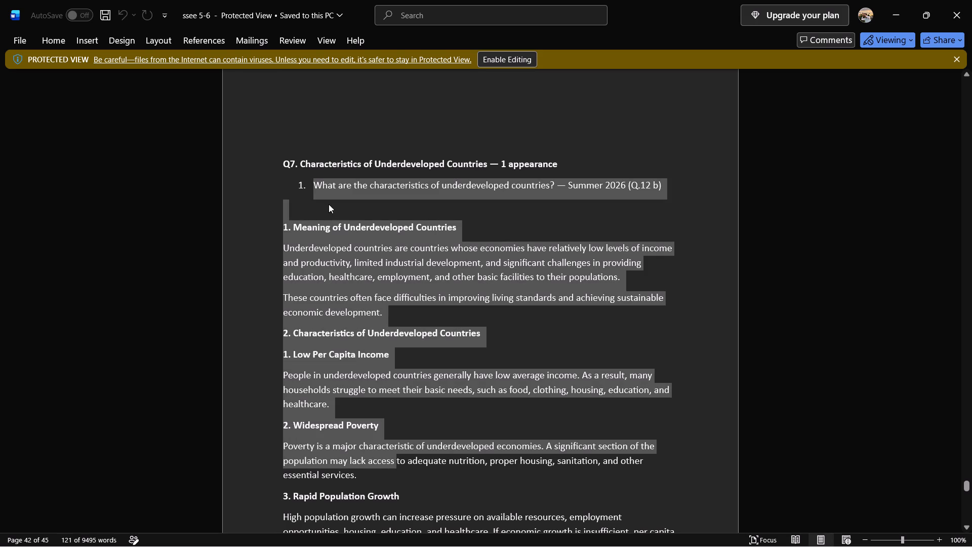
pyautogui.click(309, 183)
pyautogui.moveTo(309, 183); pyautogui.dragTo(335, 543)
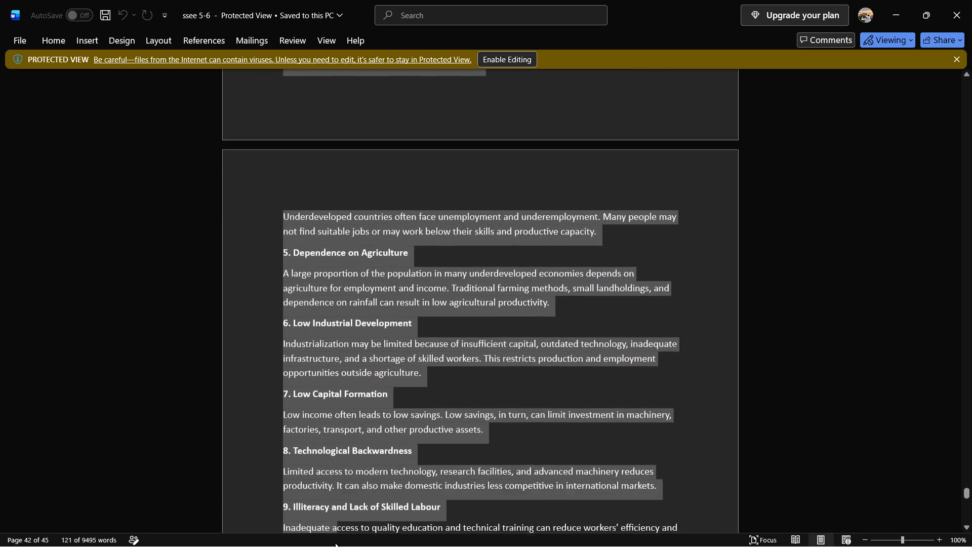
pyautogui.moveTo(335, 543); pyautogui.dragTo(339, 535)
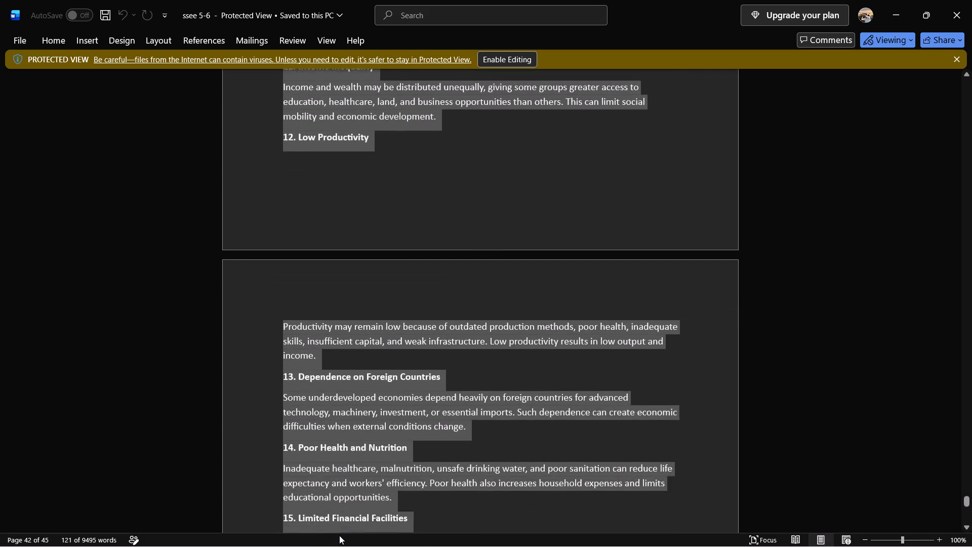
pyautogui.moveTo(339, 535); pyautogui.dragTo(341, 546)
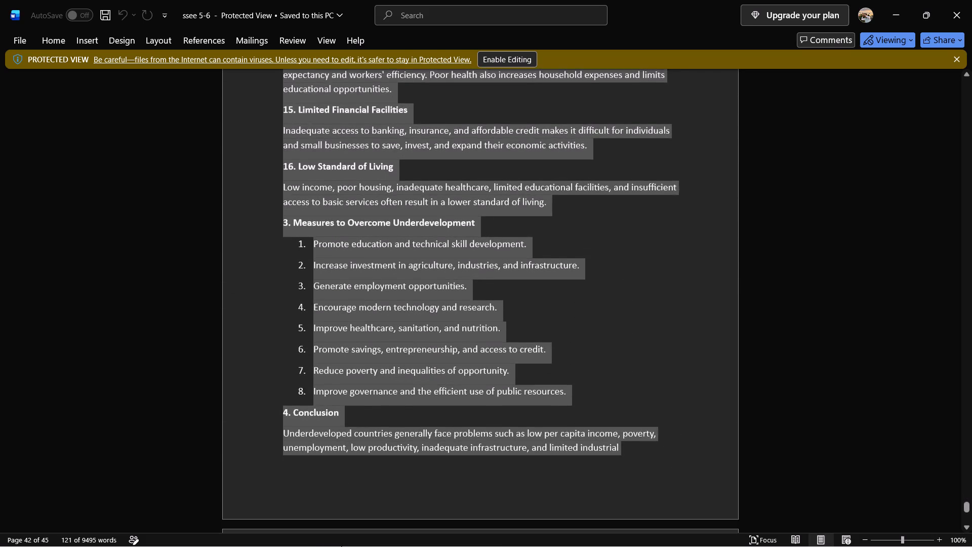
pyautogui.moveTo(341, 546); pyautogui.dragTo(557, 454)
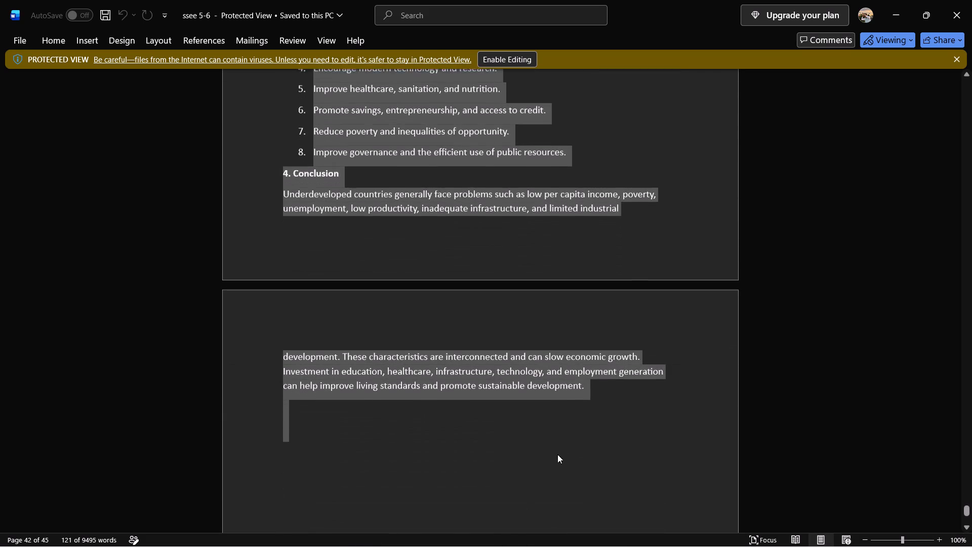
pyautogui.moveTo(557, 454); pyautogui.dragTo(556, 509)
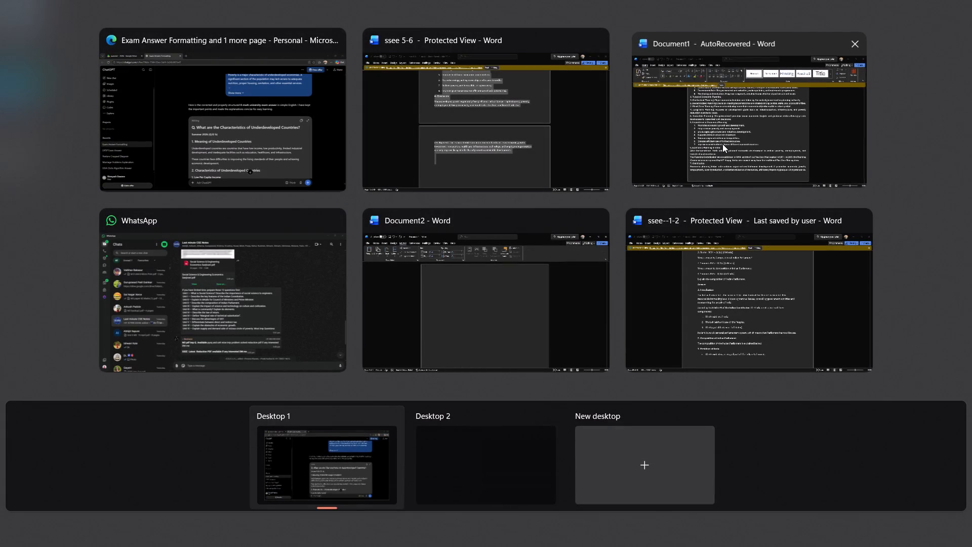
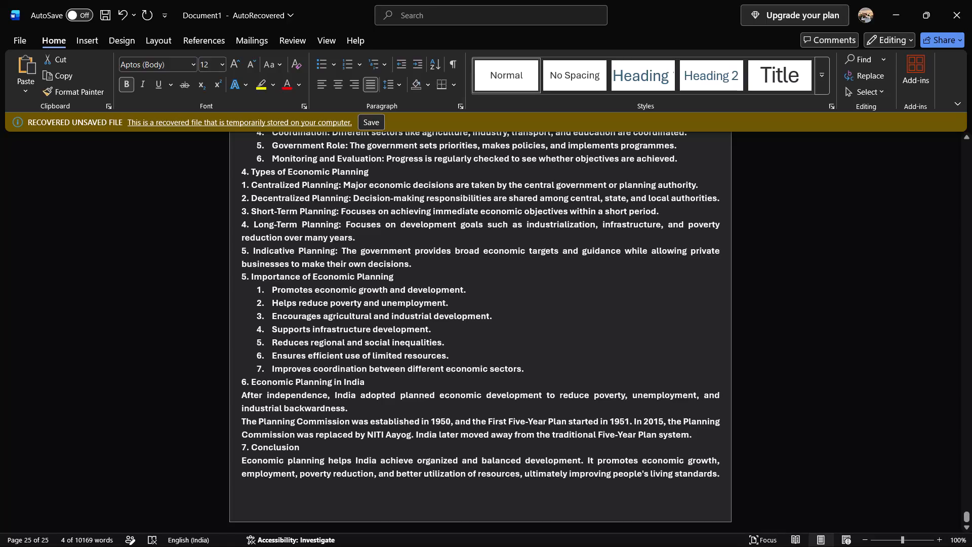
# Paste the copied Characteristics of Underdeveloped Countries answer on a new page below the Economic Planning conclusion.
pyautogui.click(600, 500)
pyautogui.press('Return')
pyautogui.press('Return')
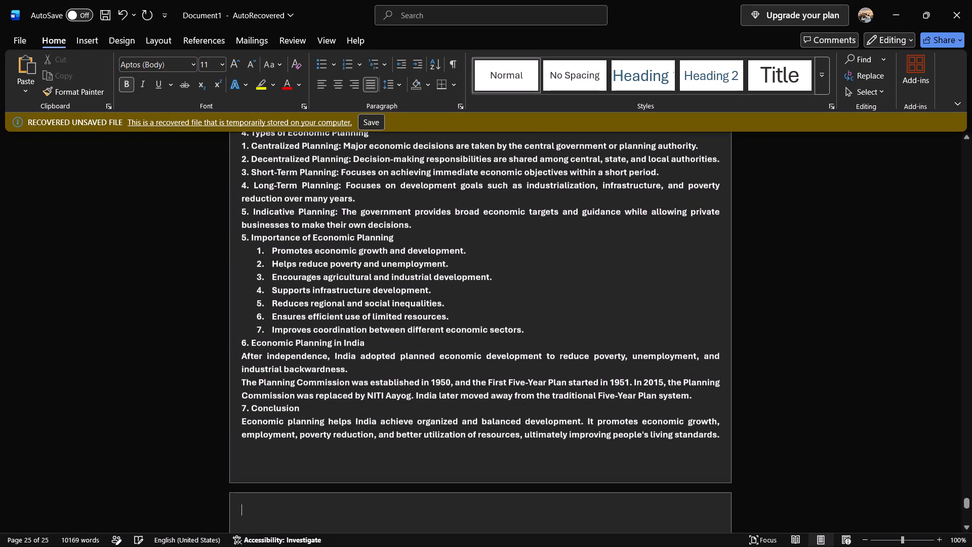
pyautogui.hotkey('ctrl', 'v')
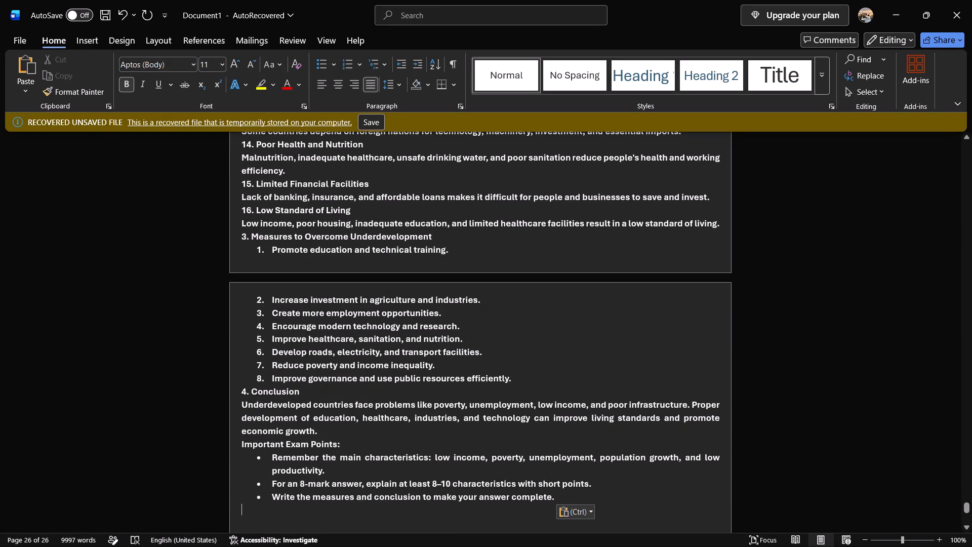
# Delete the "Important Exam Points:" heading and its three bullets from the end of the Underdeveloped Countries answer.
pyautogui.moveTo(643, 505); pyautogui.dragTo(563, 502)
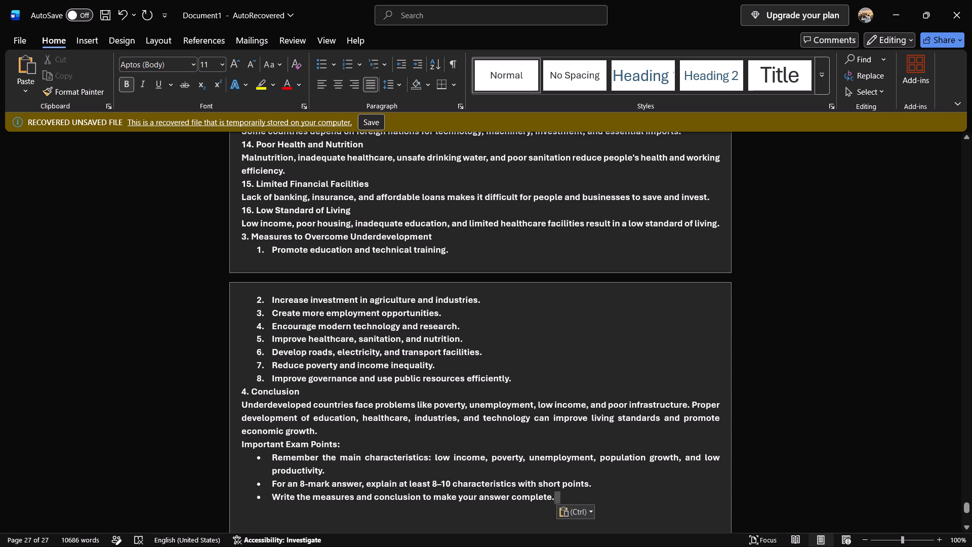
pyautogui.moveTo(563, 502); pyautogui.dragTo(475, 433)
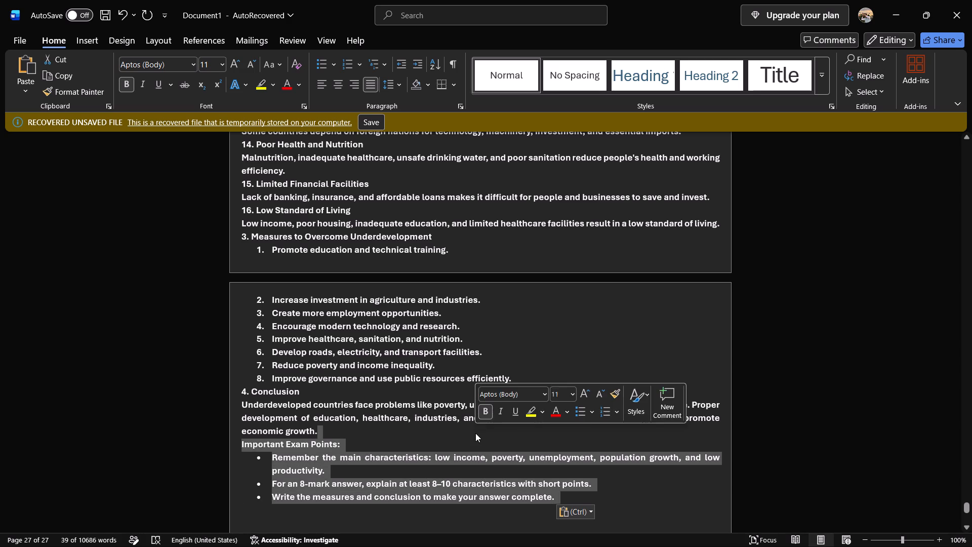
pyautogui.press('BackSpace')
# Add a trailing row of dots after "Promote education and technical training." under "3. Measures to Overcome Underdevelopment".
pyautogui.scroll(1, 551, 311)
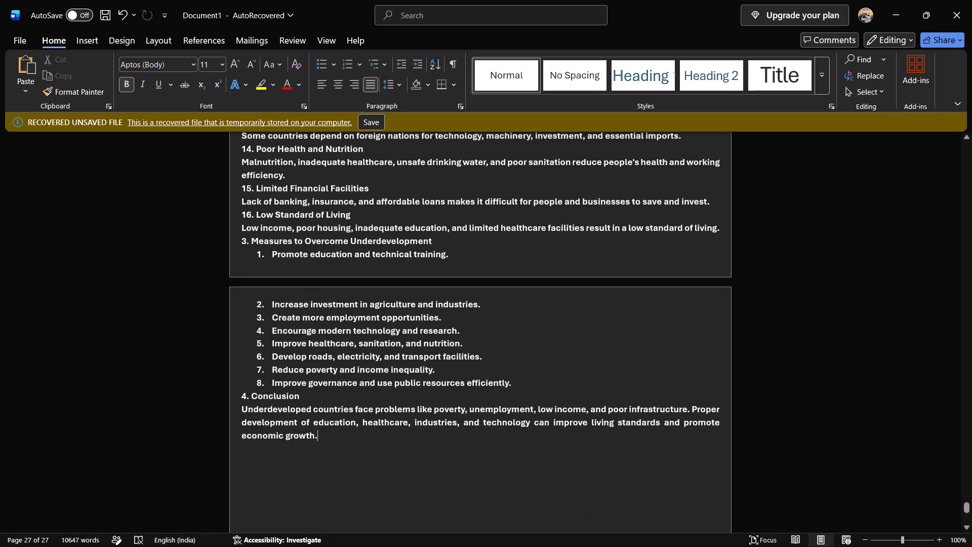
pyautogui.scroll(1, 551, 311)
pyautogui.click(500, 377)
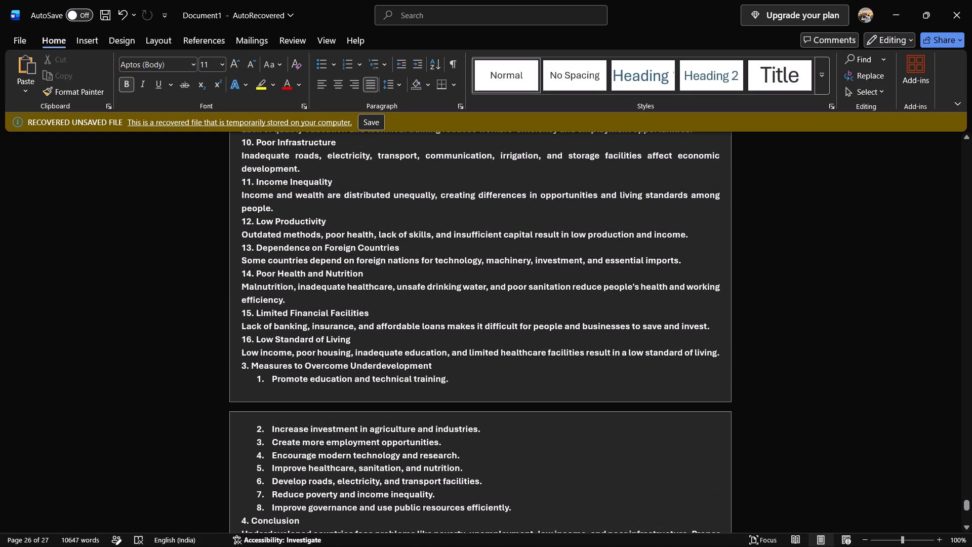
pyautogui.press('.')
pyautogui.press('.')
pyautogui.press('.')
pyautogui.press('.')
pyautogui.press('.')
pyautogui.press('.')
pyautogui.press('.')
pyautogui.press('.')
pyautogui.press('.')
pyautogui.press('.')
pyautogui.press('.')
pyautogui.press('.')
pyautogui.press('.')
pyautogui.press('.')
pyautogui.press('.')
pyautogui.press('.')
pyautogui.press('.')
pyautogui.press('.')
pyautogui.press('.')
pyautogui.press('.')
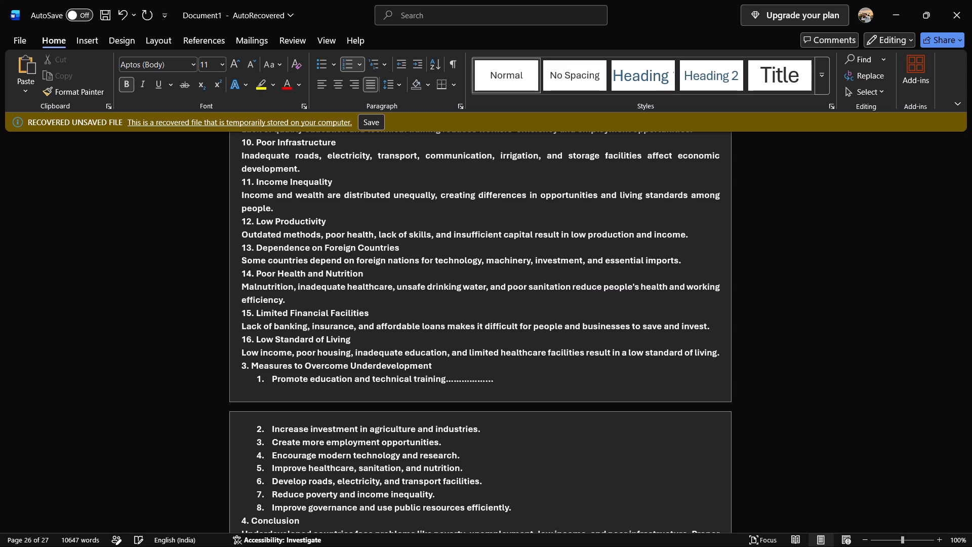
# Remove the "Summer 2026 (Q.12 b)" line below the Underdeveloped Countries question heading, leaving no blank line.
pyautogui.scroll(1, 500, 377)
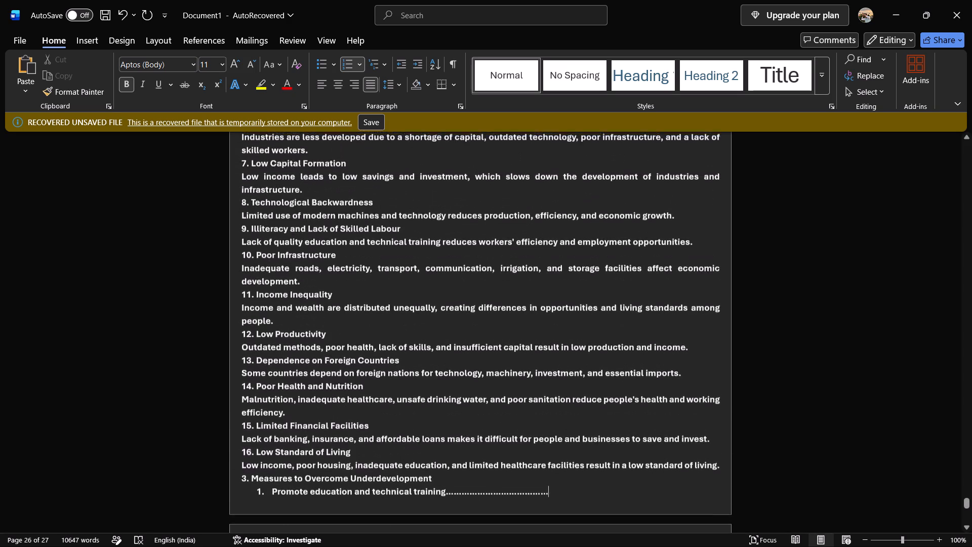
pyautogui.scroll(2, 500, 377)
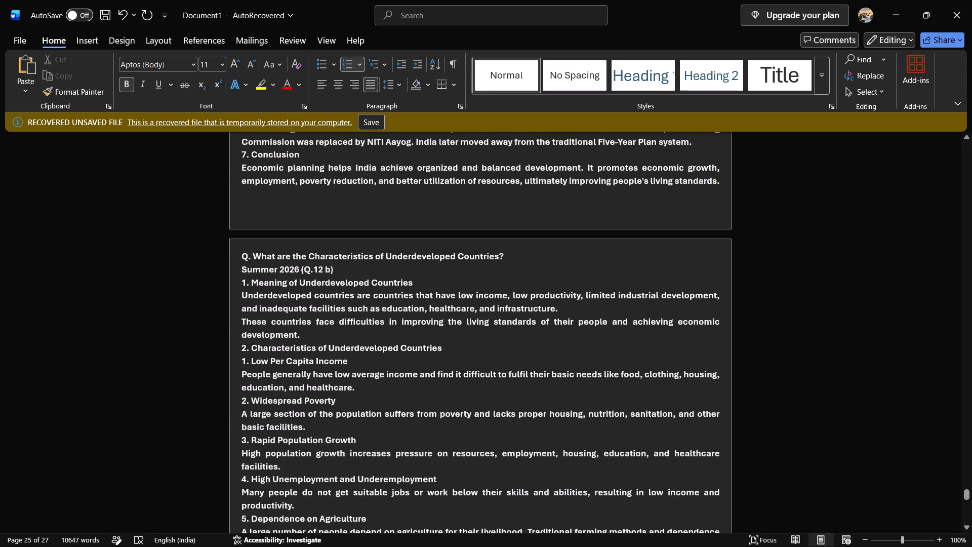
pyautogui.moveTo(351, 273); pyautogui.dragTo(235, 273)
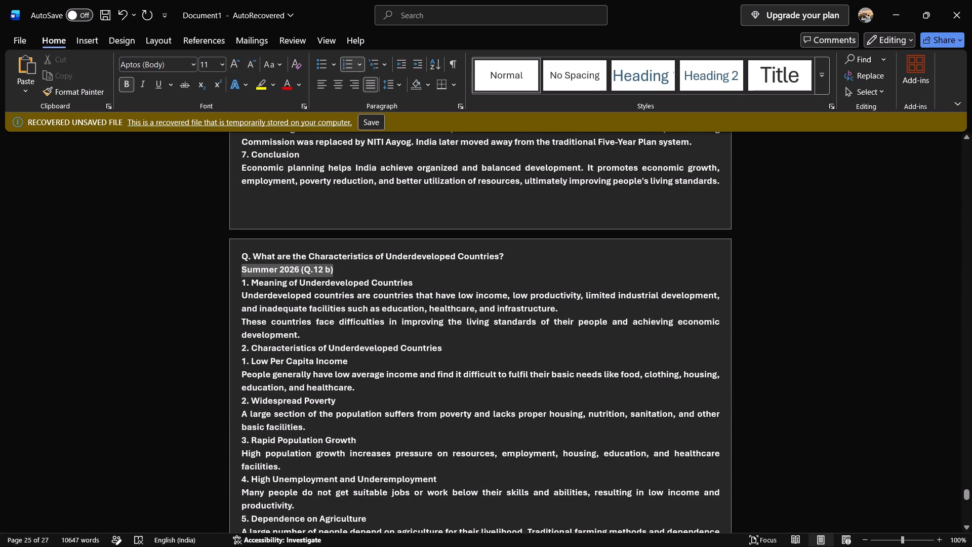
pyautogui.moveTo(235, 273); pyautogui.dragTo(234, 271)
pyautogui.press('BackSpace')
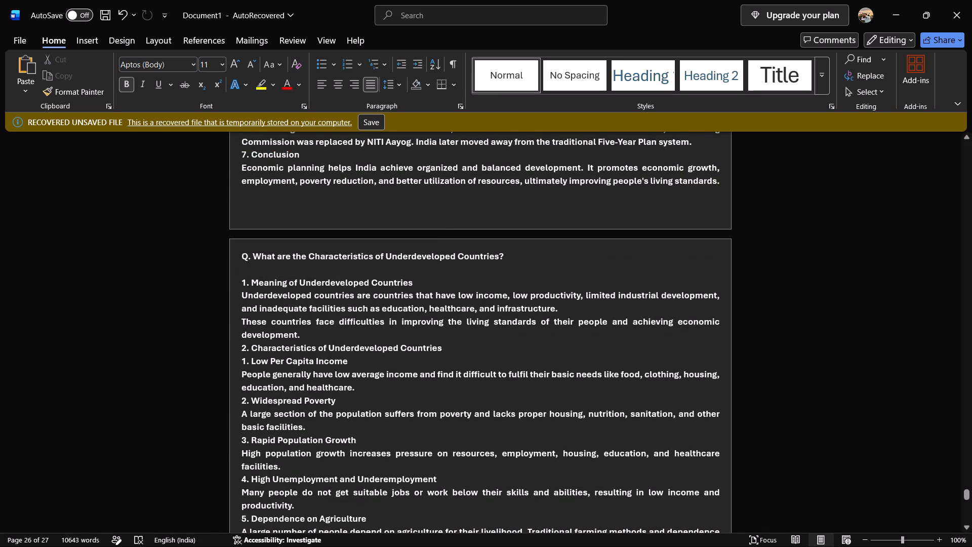
pyautogui.press('BackSpace')
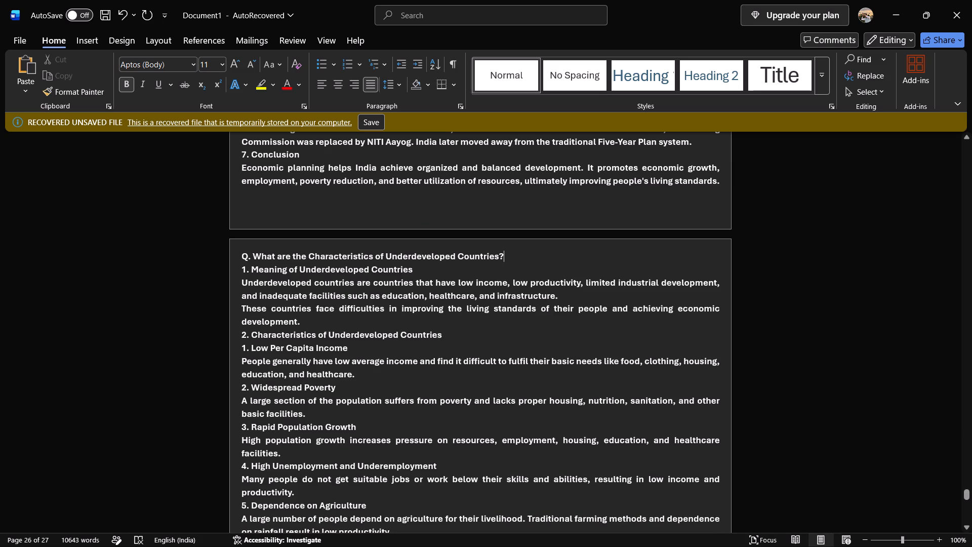
# Increase the font size of the "Q. What are the Characteristics of Underdeveloped Countries?" heading to 14.
pyautogui.moveTo(518, 261); pyautogui.dragTo(223, 265)
pyautogui.moveTo(223, 265); pyautogui.dragTo(242, 250)
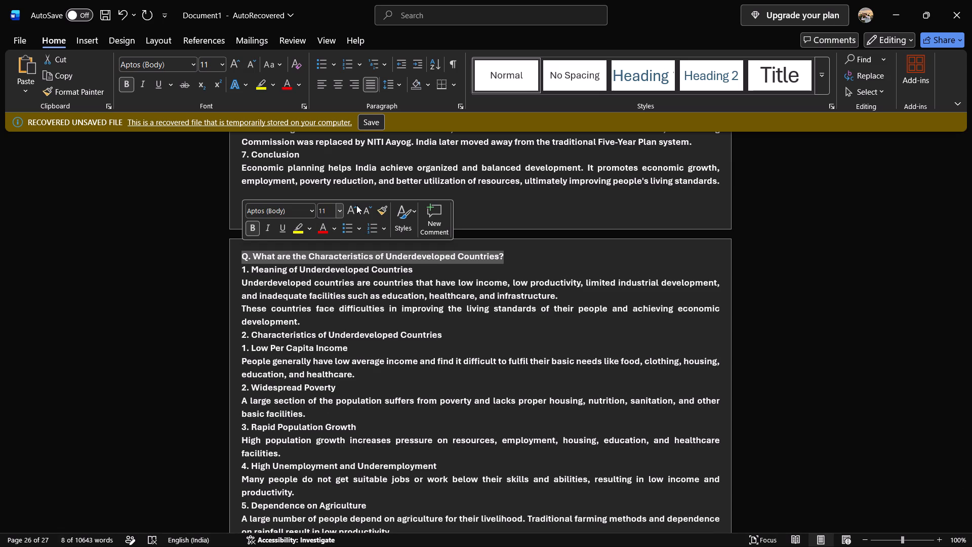
pyautogui.click(356, 205)
pyautogui.click(356, 205)
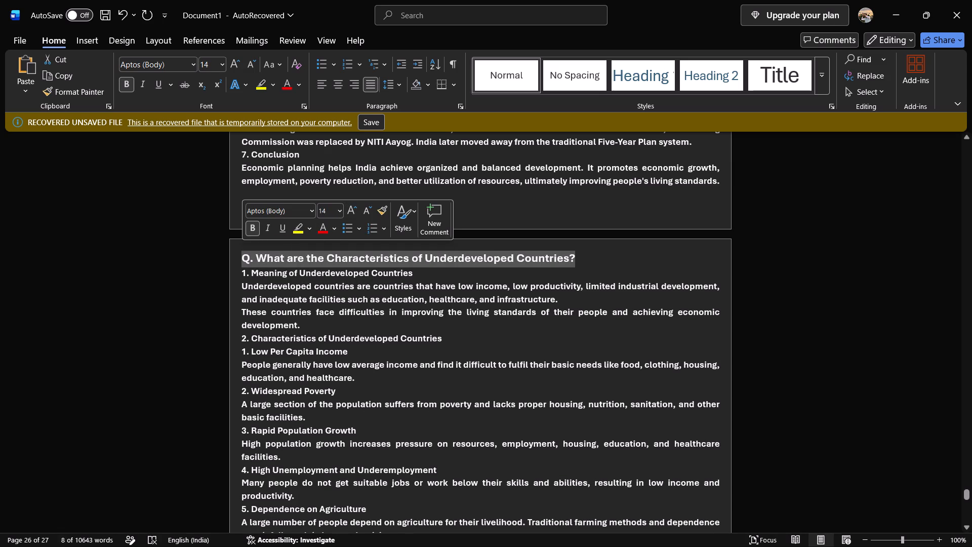
pyautogui.click(637, 227)
# Look back through the compiled answers from the last question up to the Unit 2 heading at the document's start.
pyautogui.scroll(6, 636, 231)
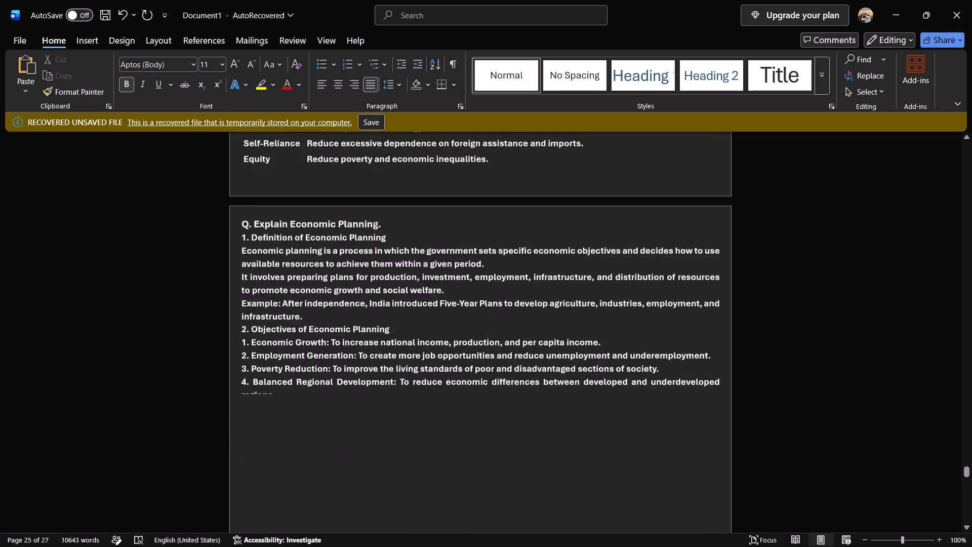
pyautogui.scroll(1, 636, 231)
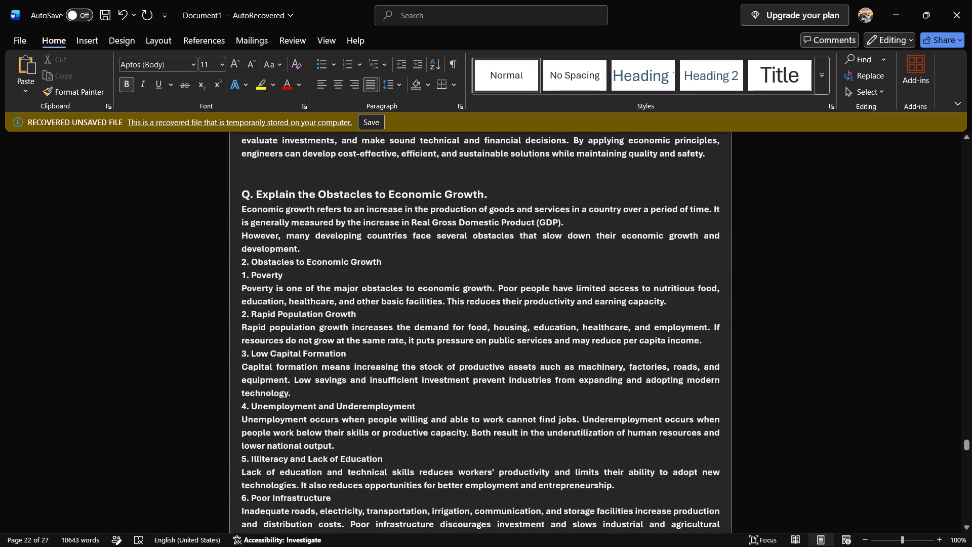
pyautogui.scroll(11, 636, 231)
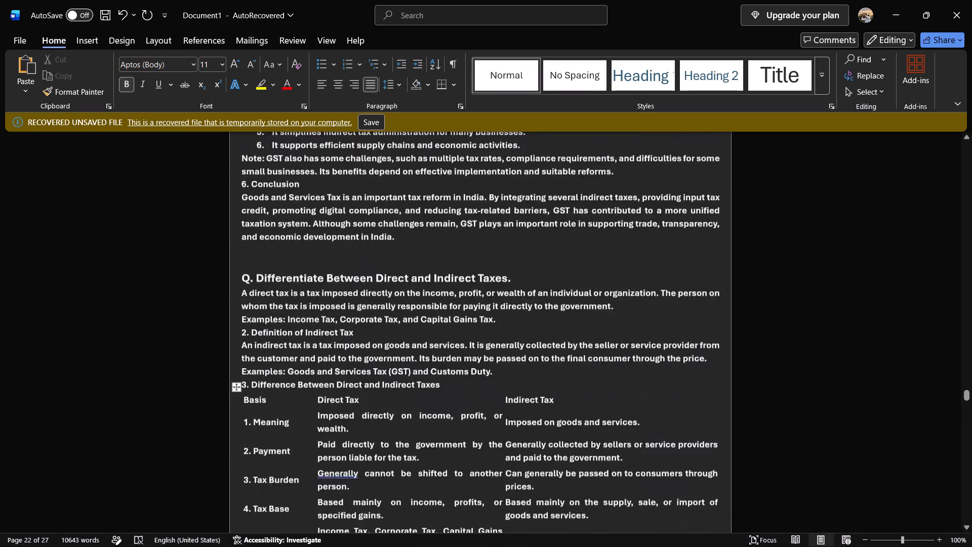
pyautogui.scroll(20, 636, 231)
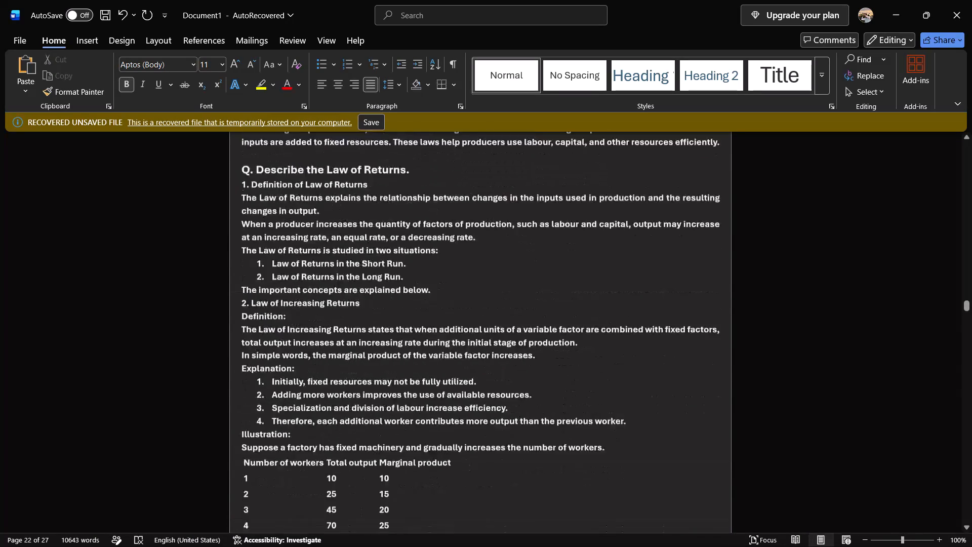
pyautogui.scroll(20, 636, 231)
pyautogui.scroll(11, 636, 231)
pyautogui.scroll(13, 636, 231)
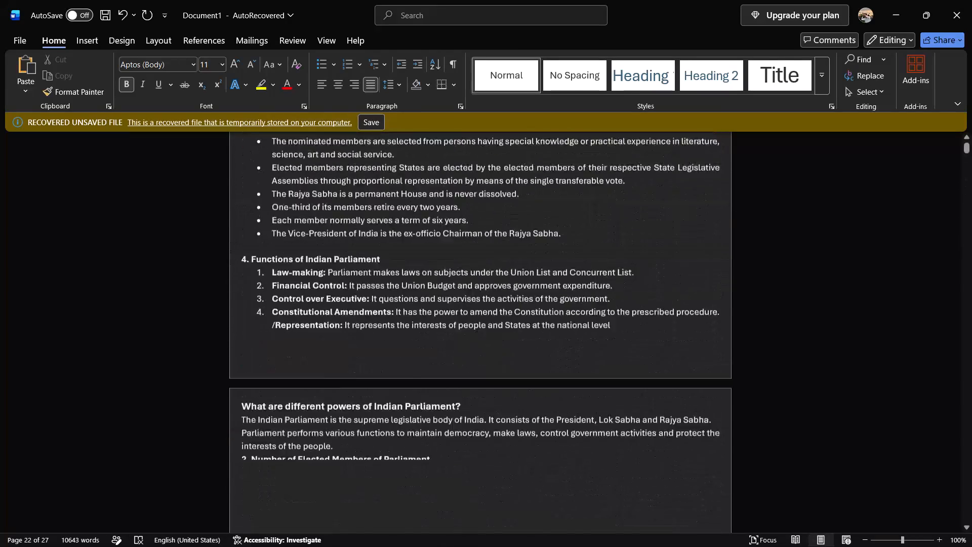
pyautogui.scroll(20, 636, 231)
pyautogui.scroll(7, 636, 231)
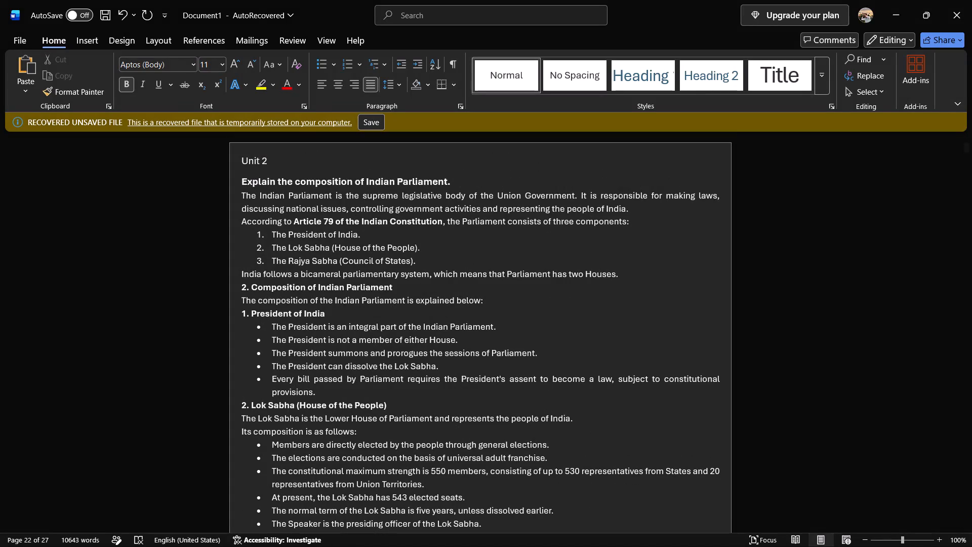
# Review the Unit 2 answers on the Indian Parliament from the start of the document through to the Unit 3 heading.
pyautogui.press('Down')
pyautogui.press('Down')
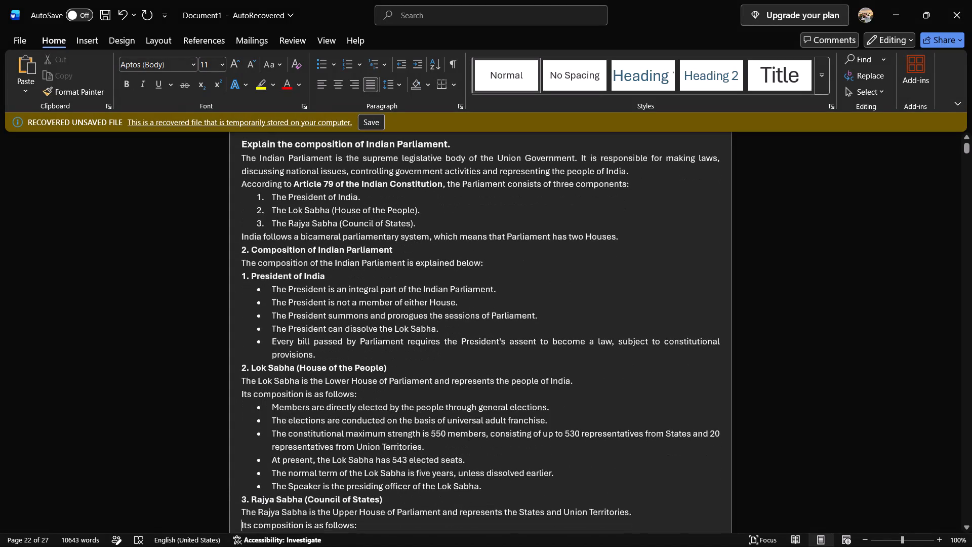
pyautogui.press('Down')
pyautogui.press('Down')
pyautogui.press('Down')
pyautogui.press('Down')
pyautogui.press('Down')
pyautogui.press('Down')
pyautogui.press('Down')
pyautogui.press('Down')
pyautogui.press('Down')
pyautogui.press('Down')
pyautogui.press('Down')
pyautogui.press('Down')
pyautogui.press('Down')
pyautogui.press('Down')
pyautogui.press('Down')
pyautogui.press('Down')
pyautogui.press('Down')
pyautogui.press('Down')
pyautogui.press('Down')
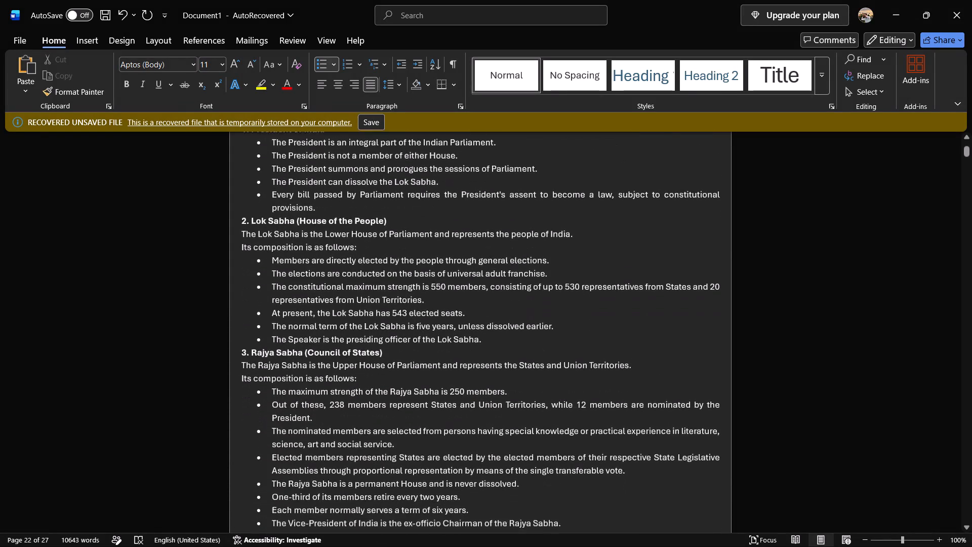
pyautogui.press('Down')
pyautogui.press('Down')
pyautogui.press('Down')
pyautogui.press('Down')
pyautogui.press('Down')
pyautogui.press('Down')
pyautogui.press('Down')
pyautogui.press('Down')
pyautogui.press('Down')
pyautogui.press('Down')
pyautogui.press('Down')
pyautogui.press('Down')
pyautogui.press('Down')
pyautogui.press('Down')
pyautogui.press('Down')
pyautogui.press('Down')
pyautogui.press('Down')
pyautogui.press('Down')
pyautogui.press('Down')
pyautogui.press('Down')
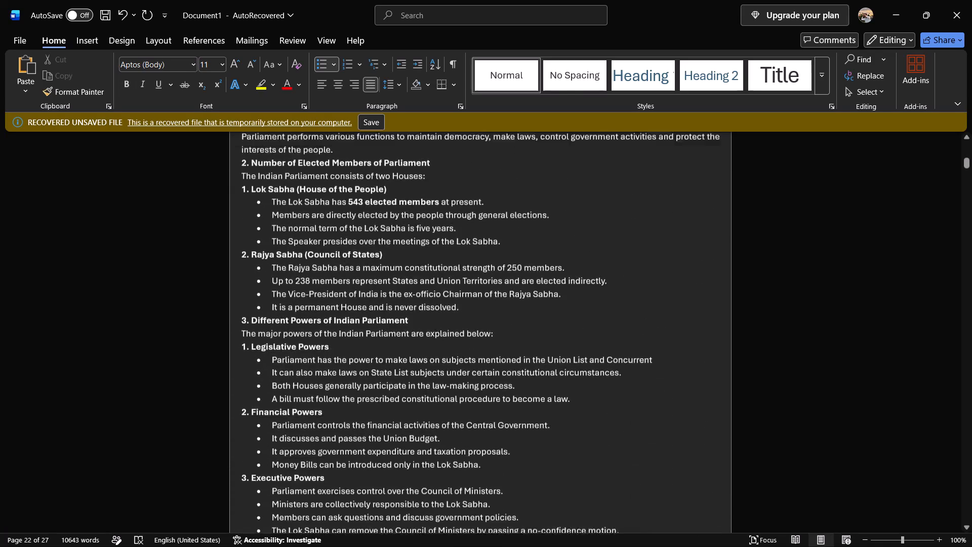
pyautogui.press('Down')
pyautogui.press('Down')
pyautogui.press('Down')
pyautogui.press('Down')
pyautogui.press('Down')
pyautogui.press('Down')
pyautogui.press('Down')
pyautogui.press('Down')
pyautogui.press('Down')
pyautogui.press('Down')
pyautogui.press('Down')
pyautogui.press('Down')
pyautogui.press('Down')
pyautogui.press('Down')
pyautogui.press('Down')
pyautogui.press('Down')
pyautogui.press('Down')
pyautogui.press('Down')
pyautogui.press('Down')
pyautogui.press('Down')
pyautogui.press('Down')
pyautogui.press('Down')
pyautogui.press('Down')
pyautogui.press('Down')
pyautogui.press('Down')
pyautogui.press('Down')
pyautogui.press('Down')
pyautogui.press('Down')
pyautogui.press('Down')
pyautogui.press('Down')
pyautogui.press('Down')
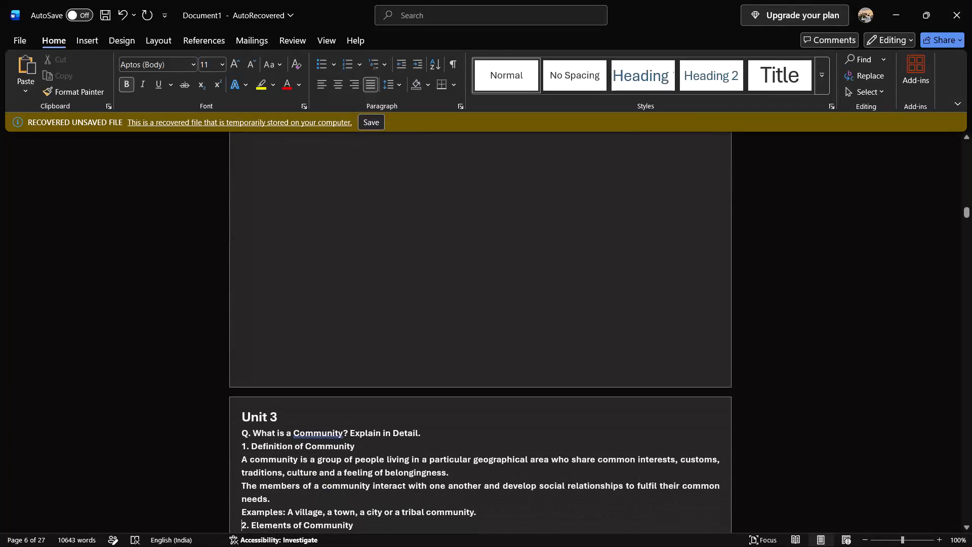
# Continue reviewing the compiled answers from the end of Unit 2 to the table comparing Increasing and Diminishing Returns.
pyautogui.click(636, 231)
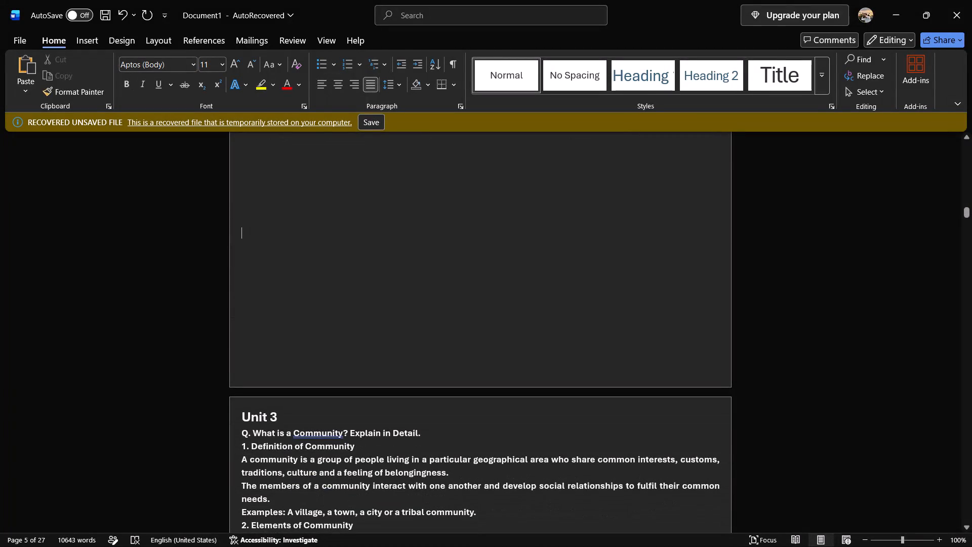
pyautogui.press('Down')
pyautogui.press('Down')
pyautogui.press('Down')
pyautogui.press('Down')
pyautogui.press('Down')
pyautogui.press('Down')
pyautogui.press('Down')
pyautogui.press('Down')
pyautogui.press('Down')
pyautogui.press('Down')
pyautogui.press('Down')
pyautogui.press('Down')
pyautogui.press('Down')
pyautogui.press('Down')
pyautogui.press('Down')
pyautogui.press('Down')
pyautogui.press('Down')
pyautogui.press('Down')
pyautogui.press('Down')
pyautogui.press('Down')
pyautogui.press('Down')
pyautogui.press('Down')
pyautogui.press('Down')
pyautogui.press('Down')
pyautogui.press('Down')
pyautogui.press('Down')
pyautogui.press('Down')
pyautogui.press('Down')
pyautogui.press('Down')
pyautogui.press('Down')
pyautogui.press('Down')
pyautogui.press('Down')
pyautogui.press('Down')
pyautogui.press('Down')
pyautogui.press('Down')
pyautogui.press('Down')
pyautogui.press('Down')
pyautogui.press('Down')
pyautogui.press('Down')
pyautogui.press('Down')
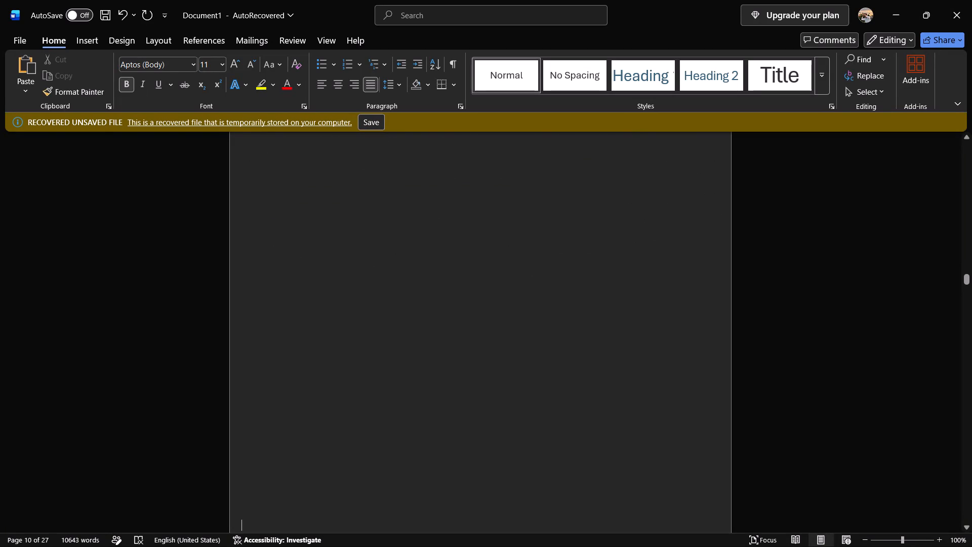
pyautogui.press('Down')
pyautogui.press('Down')
pyautogui.press('Down')
pyautogui.press('Down')
pyautogui.press('Down')
pyautogui.press('Down')
pyautogui.press('Down')
pyautogui.press('Down')
pyautogui.press('Down')
pyautogui.press('Down')
pyautogui.press('Down')
pyautogui.press('Down')
pyautogui.press('Down')
pyautogui.press('Down')
pyautogui.press('Down')
pyautogui.press('Down')
pyautogui.press('Down')
pyautogui.press('Down')
pyautogui.press('Down')
pyautogui.press('Down')
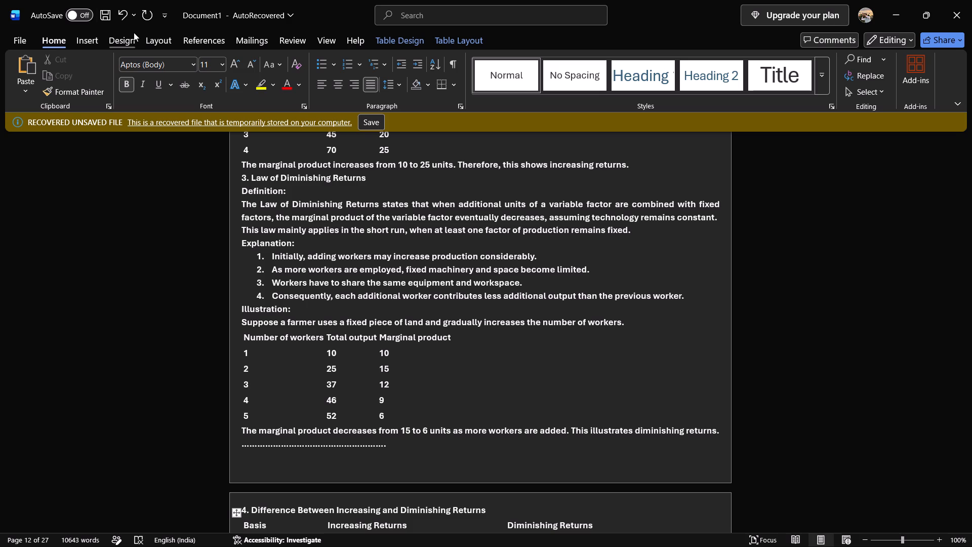
# Start saving the document with the full save options and set the file name to "social science jd".
pyautogui.click(104, 10)
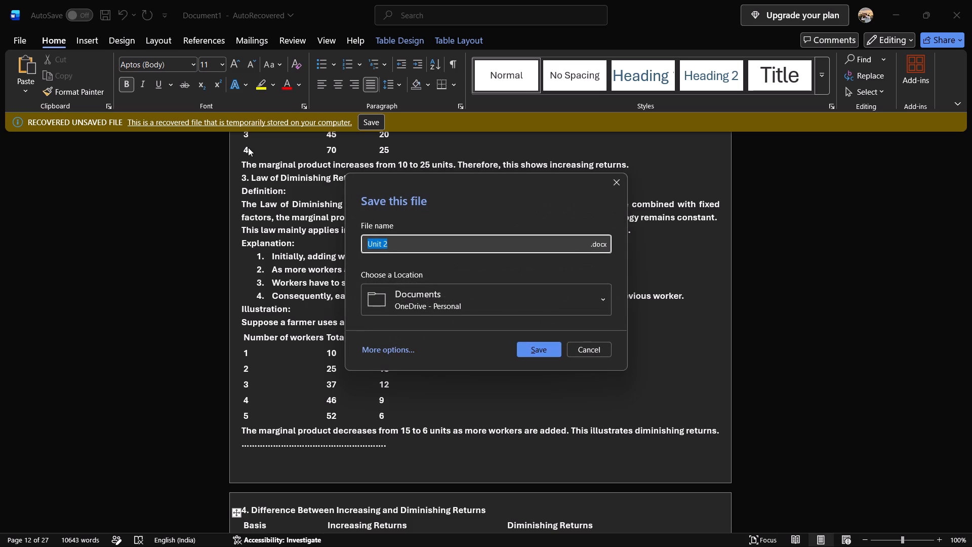
pyautogui.click(372, 346)
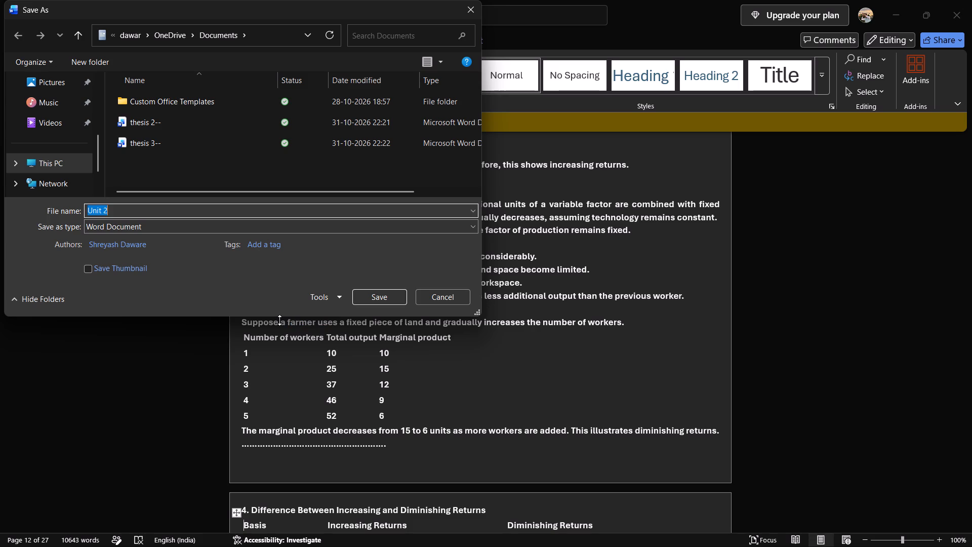
pyautogui.click(126, 209)
pyautogui.press('BackSpace')
pyautogui.press('BackSpace')
pyautogui.press('BackSpace')
pyautogui.press('BackSpace')
pyautogui.press('BackSpace')
pyautogui.press('BackSpace')
pyautogui.press('BackSpace')
pyautogui.press('BackSpace')
pyautogui.press('BackSpace')
pyautogui.press('BackSpace')
pyautogui.press('BackSpace')
pyautogui.press('BackSpace')
pyautogui.press('BackSpace')
pyautogui.press('BackSpace')
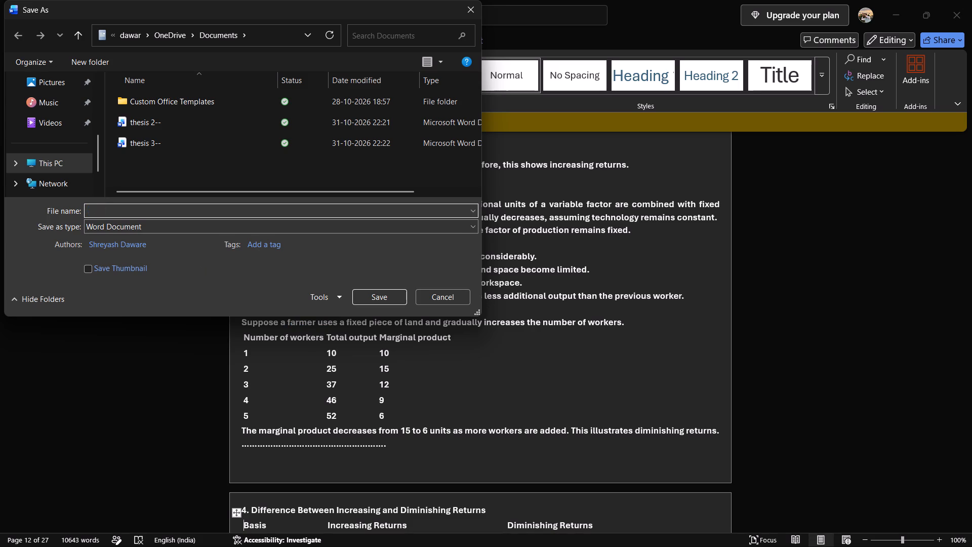
pyautogui.write('social')
pyautogui.press('space')
pyautogui.write('scir')
pyautogui.press('BackSpace')
pyautogui.write('ence')
pyautogui.press('space')
pyautogui.write('jd')
# Choose PDF as the file type and save the file in the OneDrive Documents folder.
pyautogui.click(473, 221)
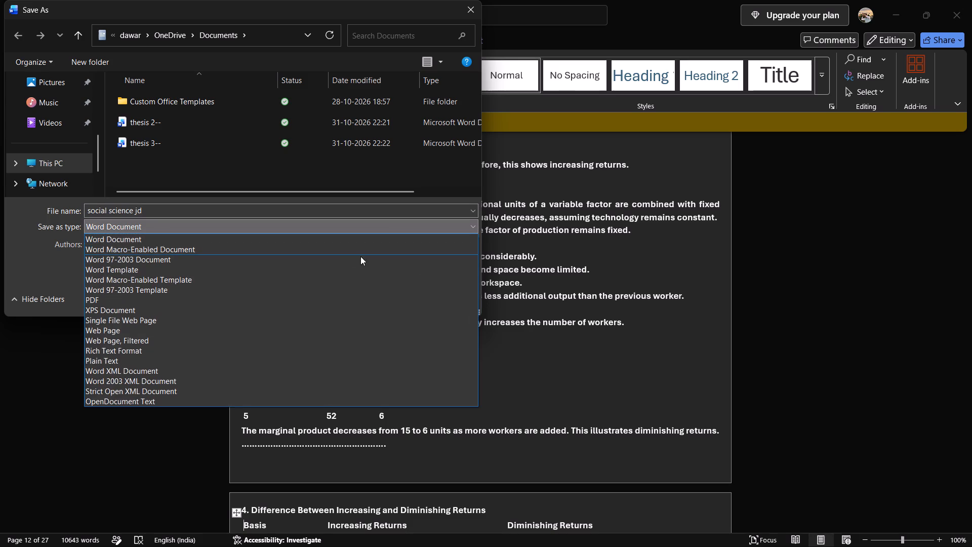
pyautogui.click(196, 298)
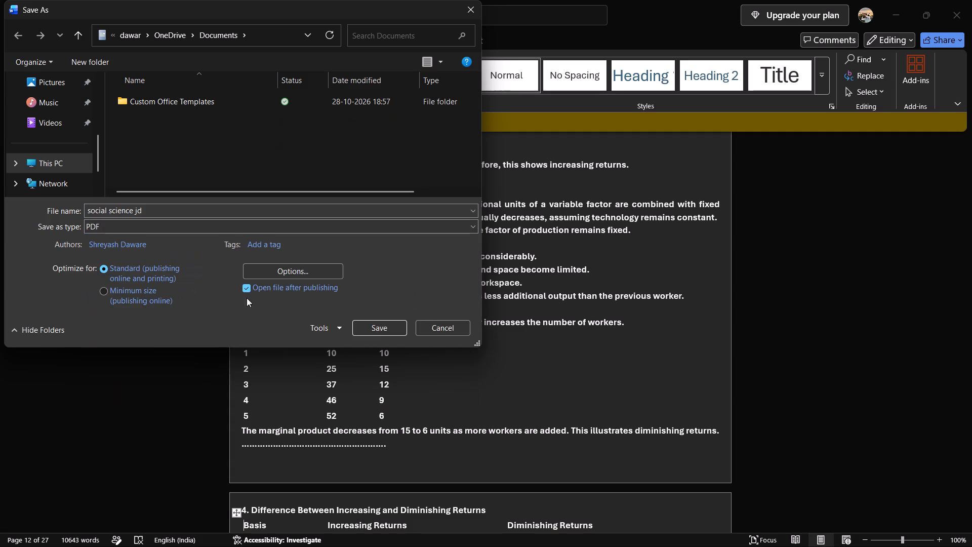
pyautogui.click(374, 326)
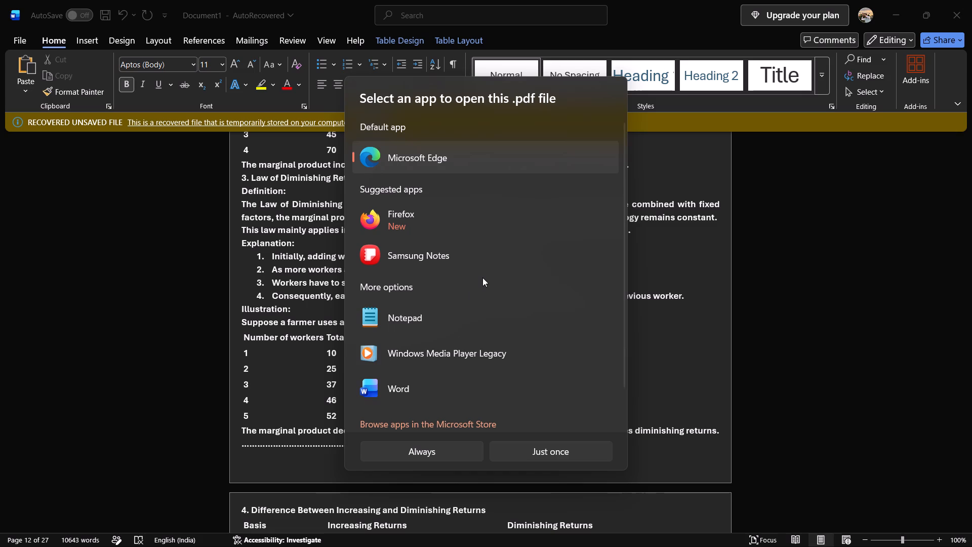
# Choose Samsung Notes as the app for opening the exported PDF.
pyautogui.scroll(-1, 482, 278)
pyautogui.scroll(1, 482, 278)
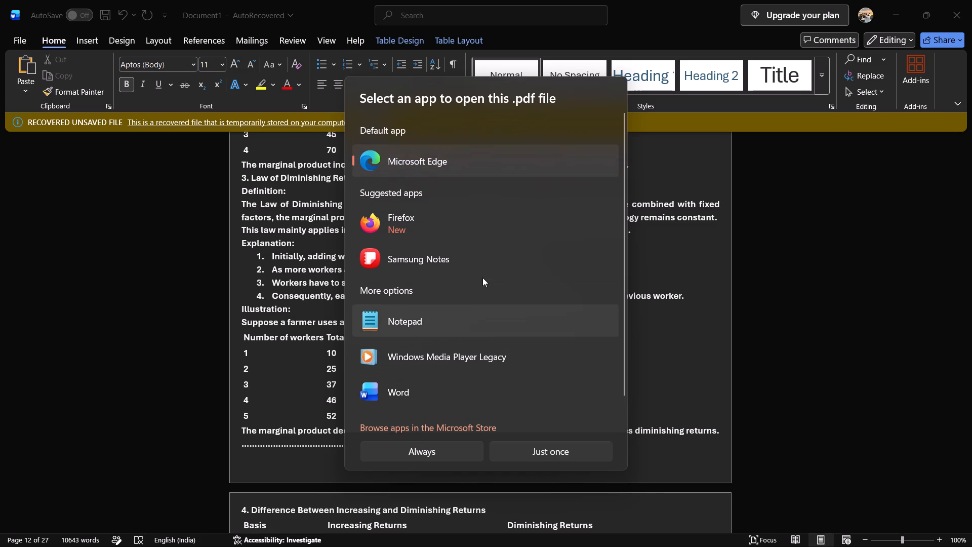
pyautogui.scroll(1, 482, 278)
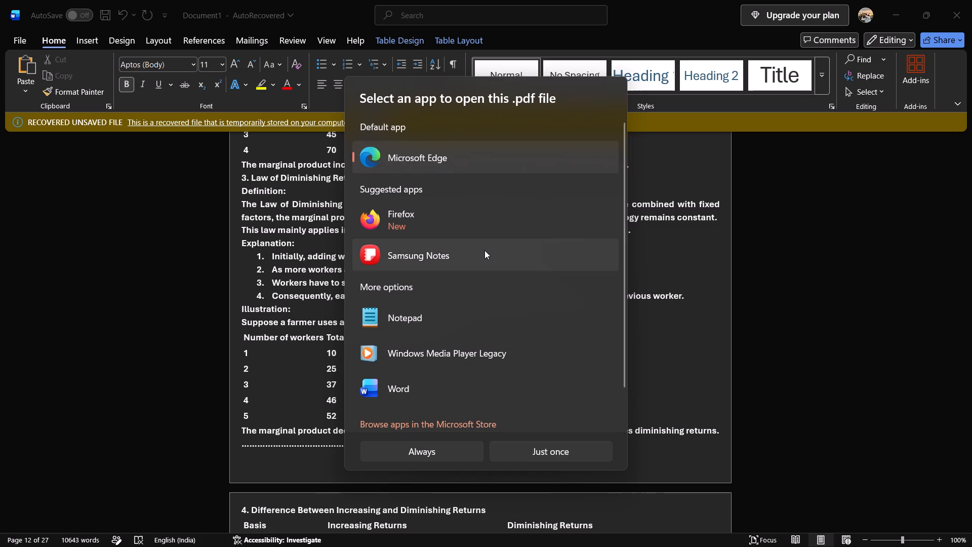
pyautogui.click(484, 250)
# Open the exported PDF in Samsung Notes just this once, without making it the default app.
pyautogui.click(551, 449)
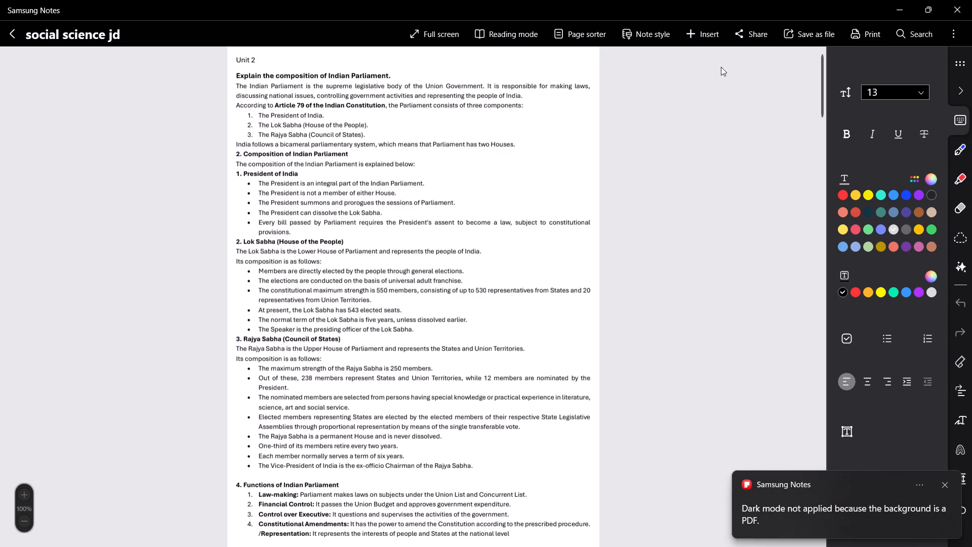
# Share the social science jd document as a PDF file, choosing WhatsApp as the sharing app.
pyautogui.click(752, 23)
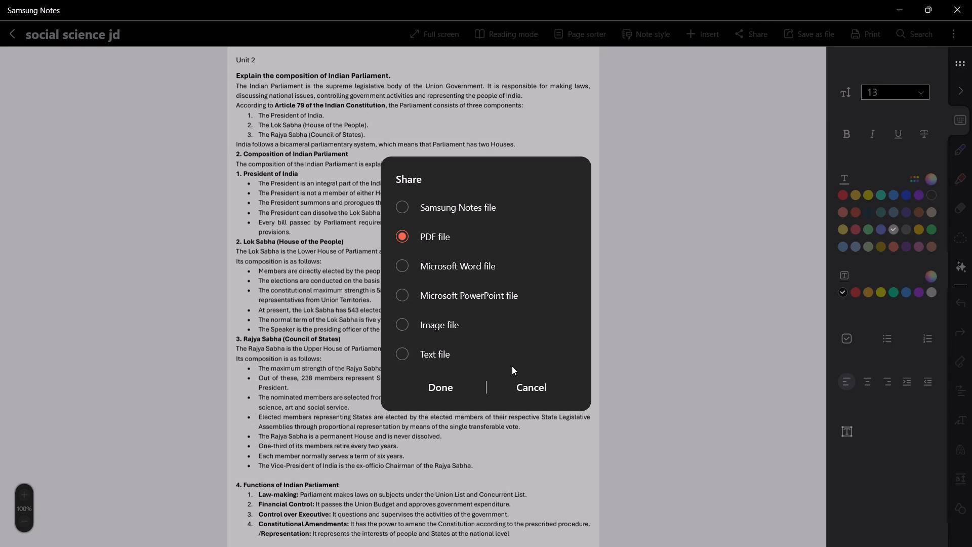
pyautogui.click(469, 384)
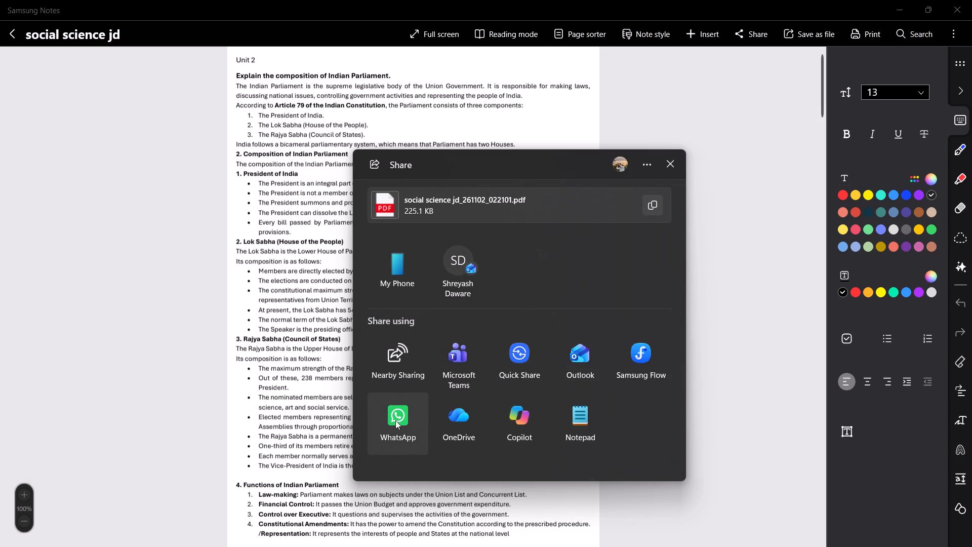
pyautogui.click(396, 420)
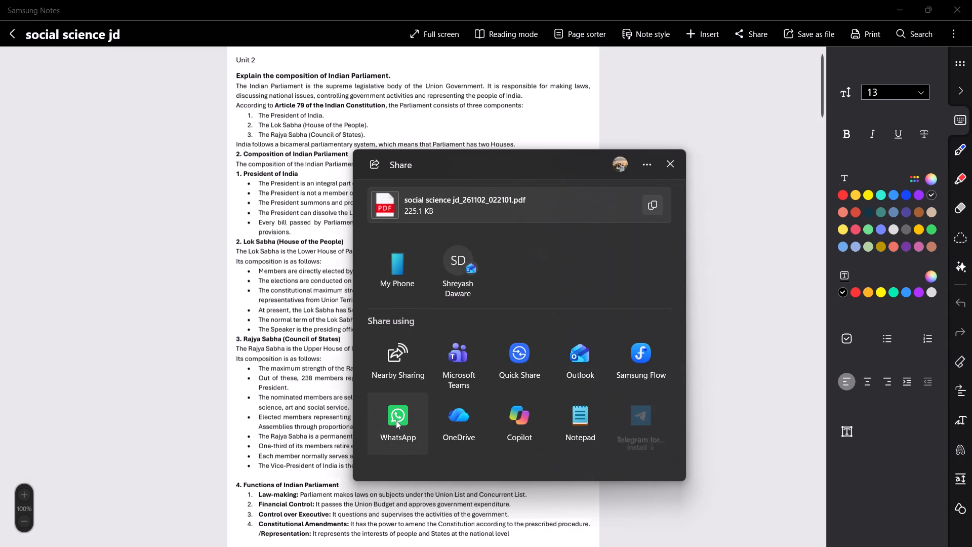
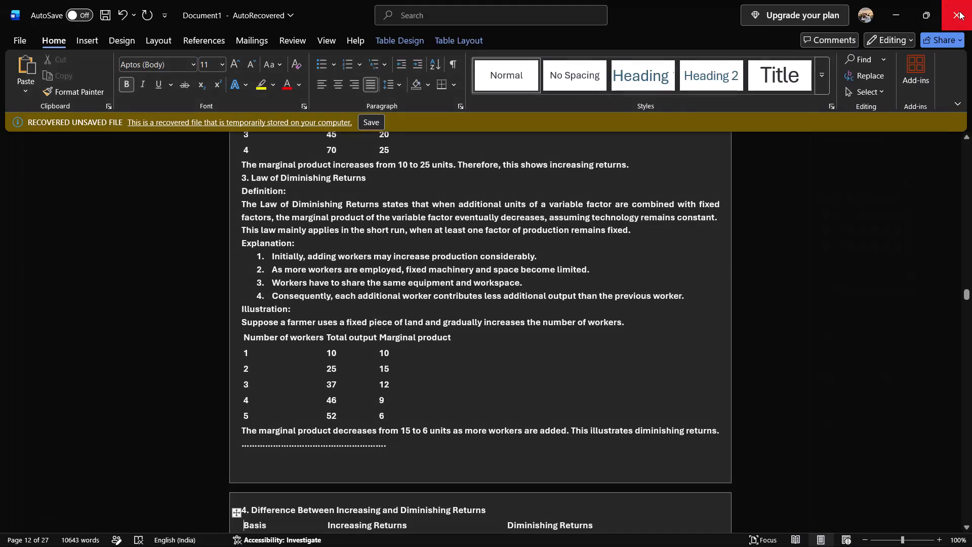
# Close the recovered Document1 containing the compiled social science answers.
pyautogui.click(959, 11)
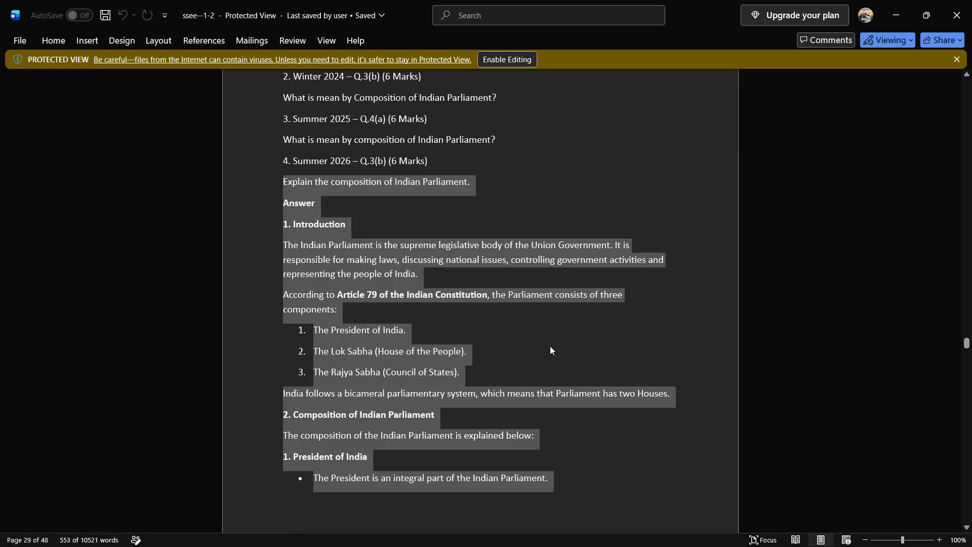
pyautogui.click(960, 14)
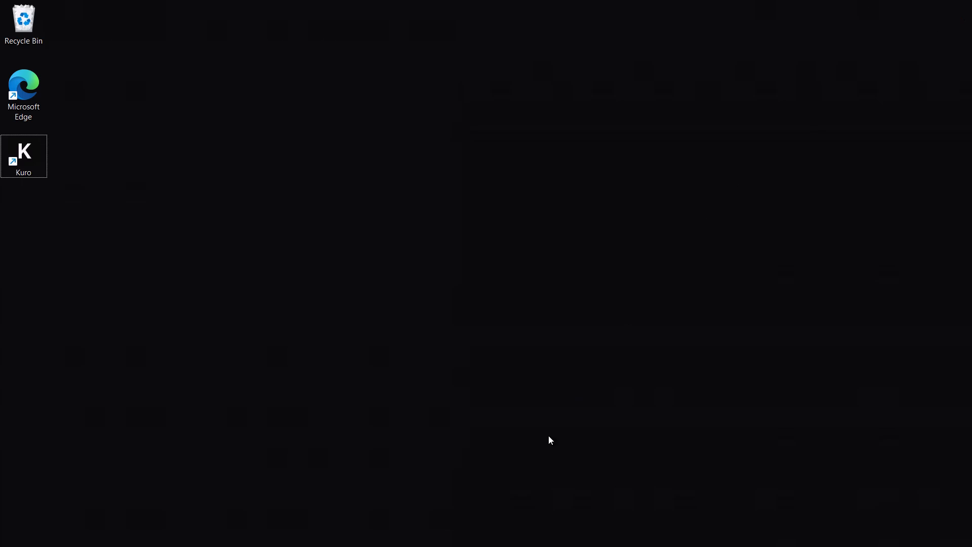